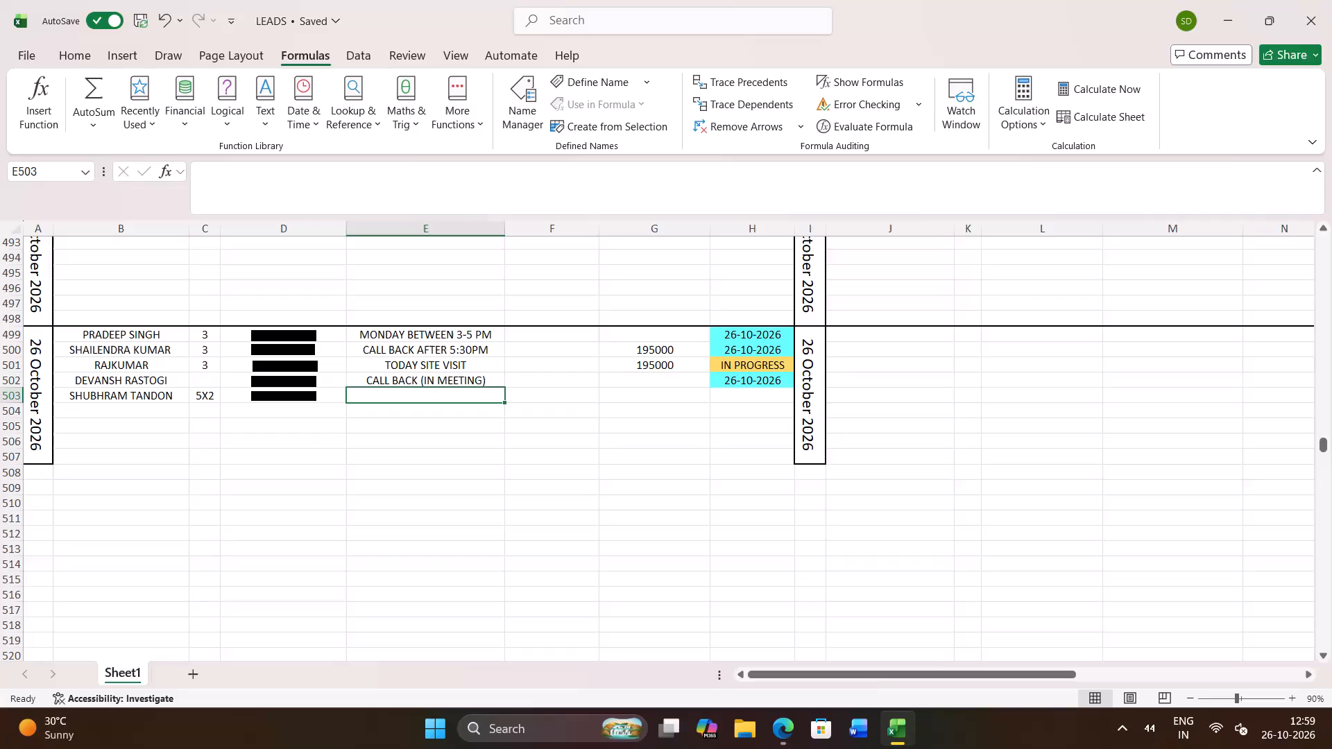
Enter the remark SUNDAY SITE VISIT in cell E503 for the 5X2 lead.
click(411, 394)
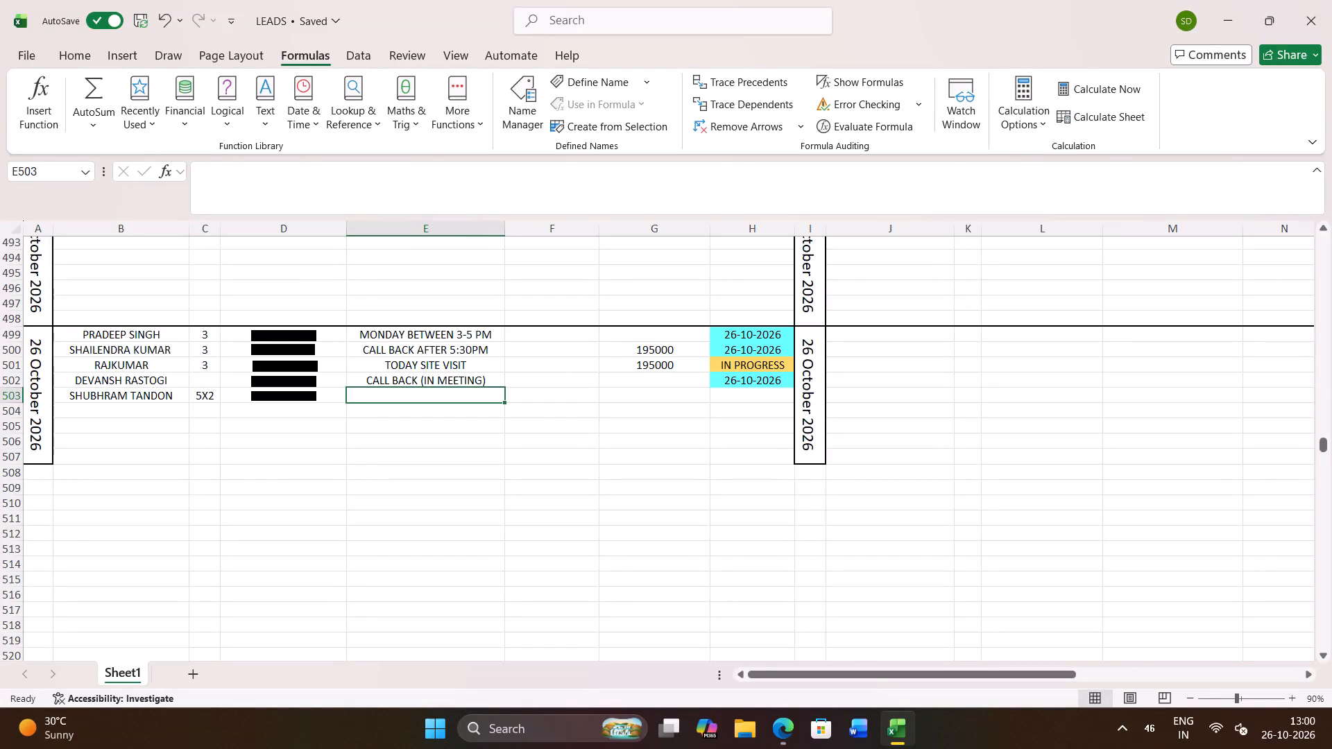
text(SUNDAY SITE)
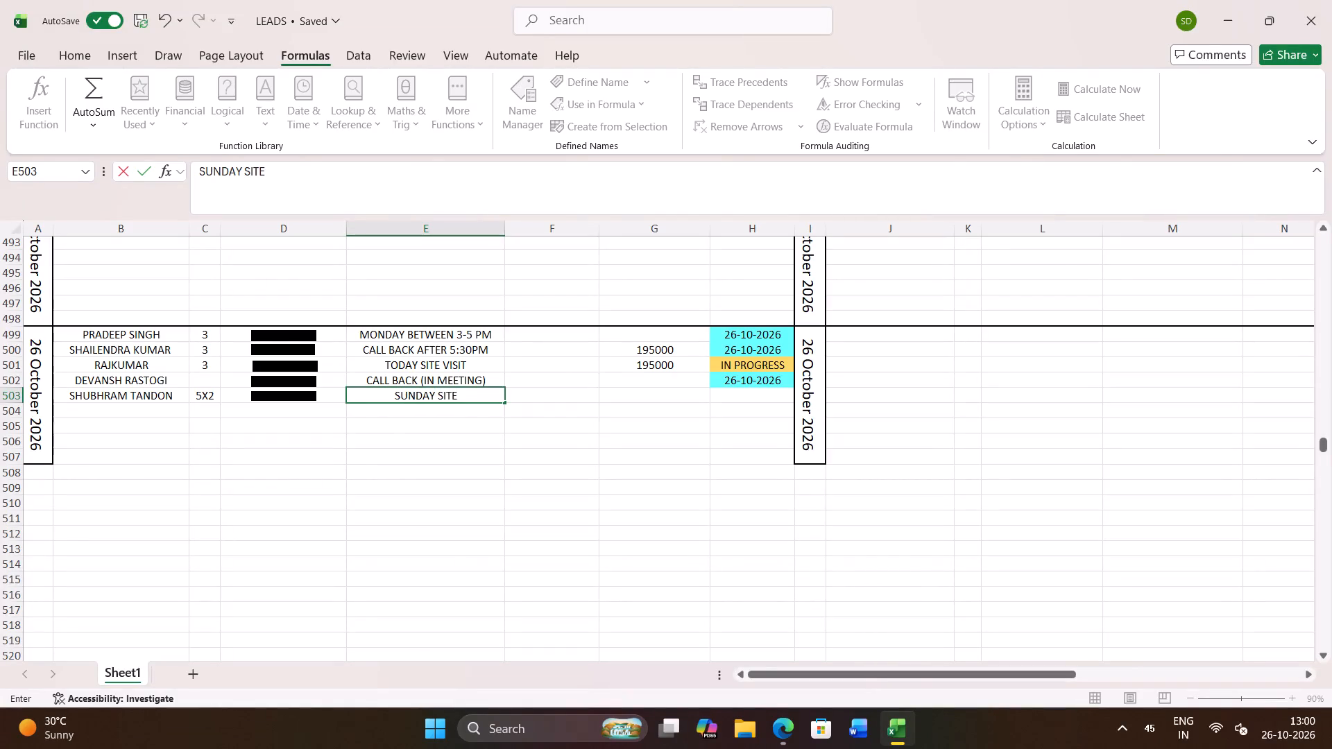
key(space)
text(VISIT)
key(space)
Check the system calendar for the date of the coming Sunday.
click(1322, 748)
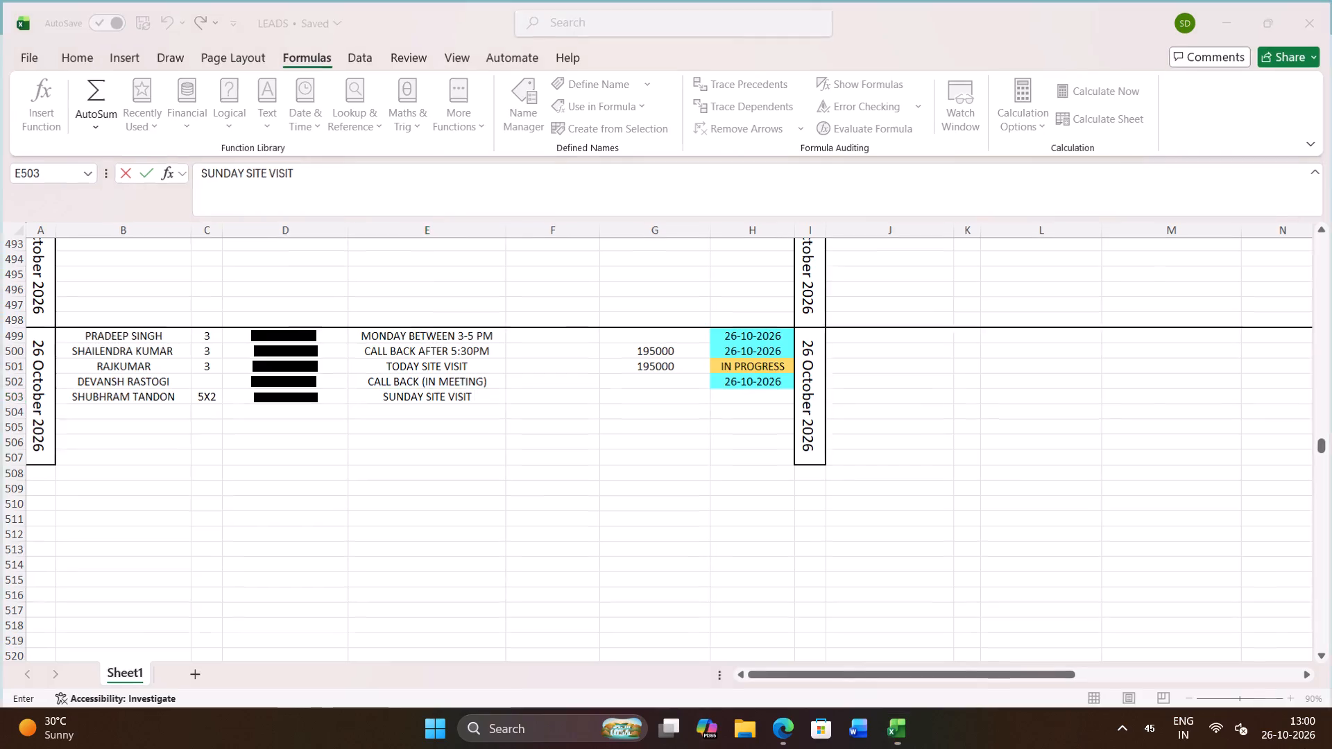
click(901, 725)
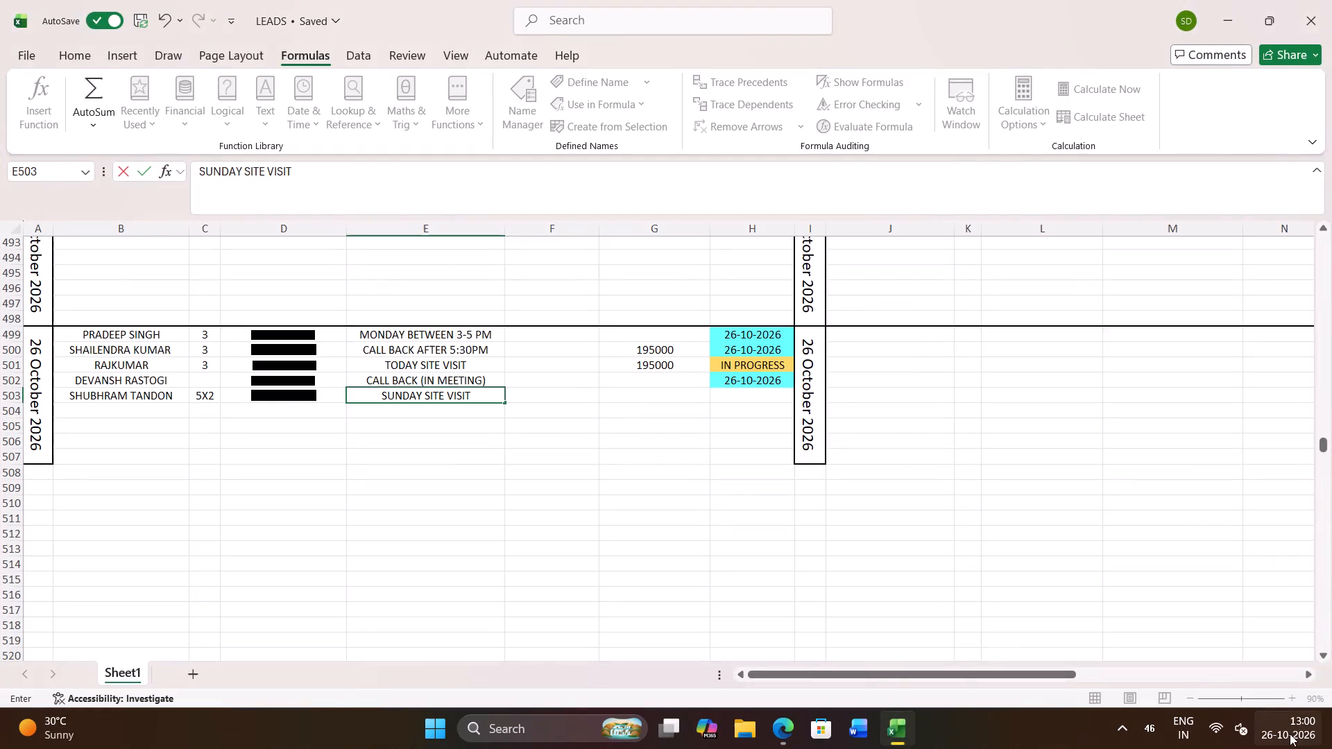
click(1290, 734)
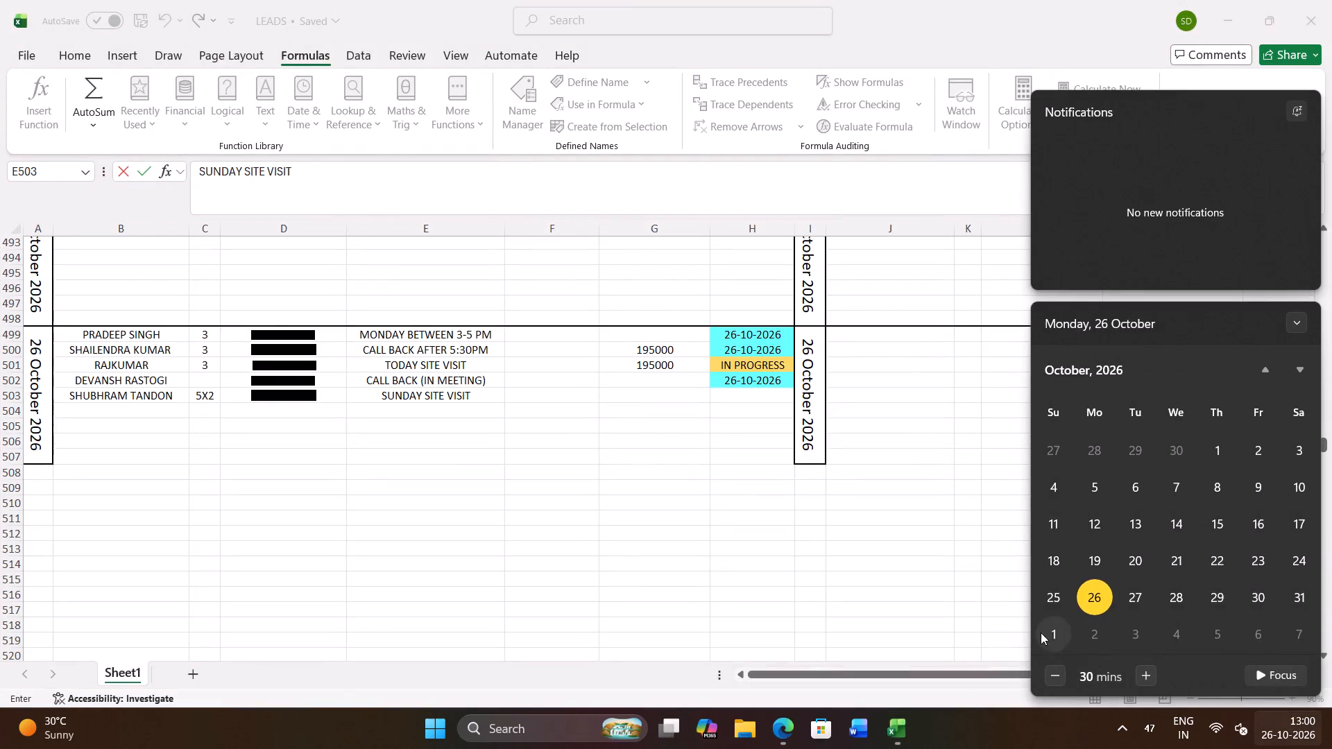
click(532, 398)
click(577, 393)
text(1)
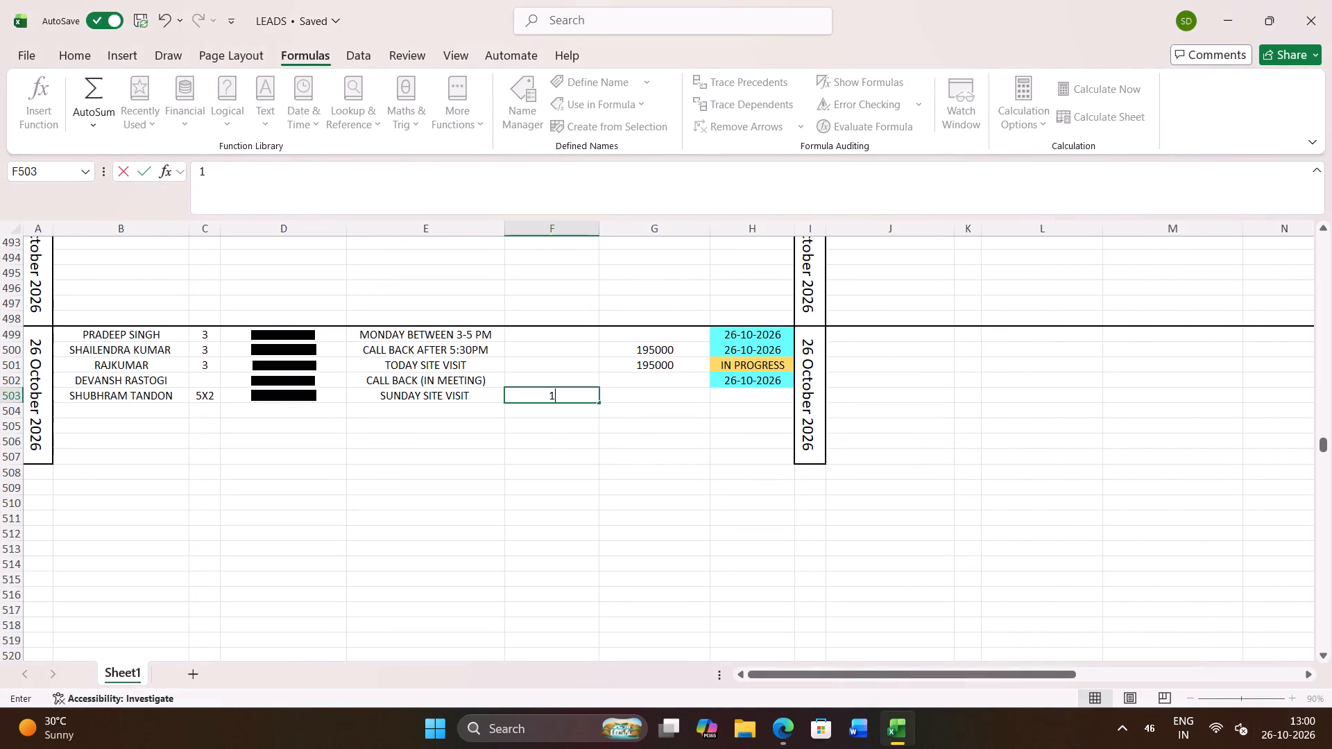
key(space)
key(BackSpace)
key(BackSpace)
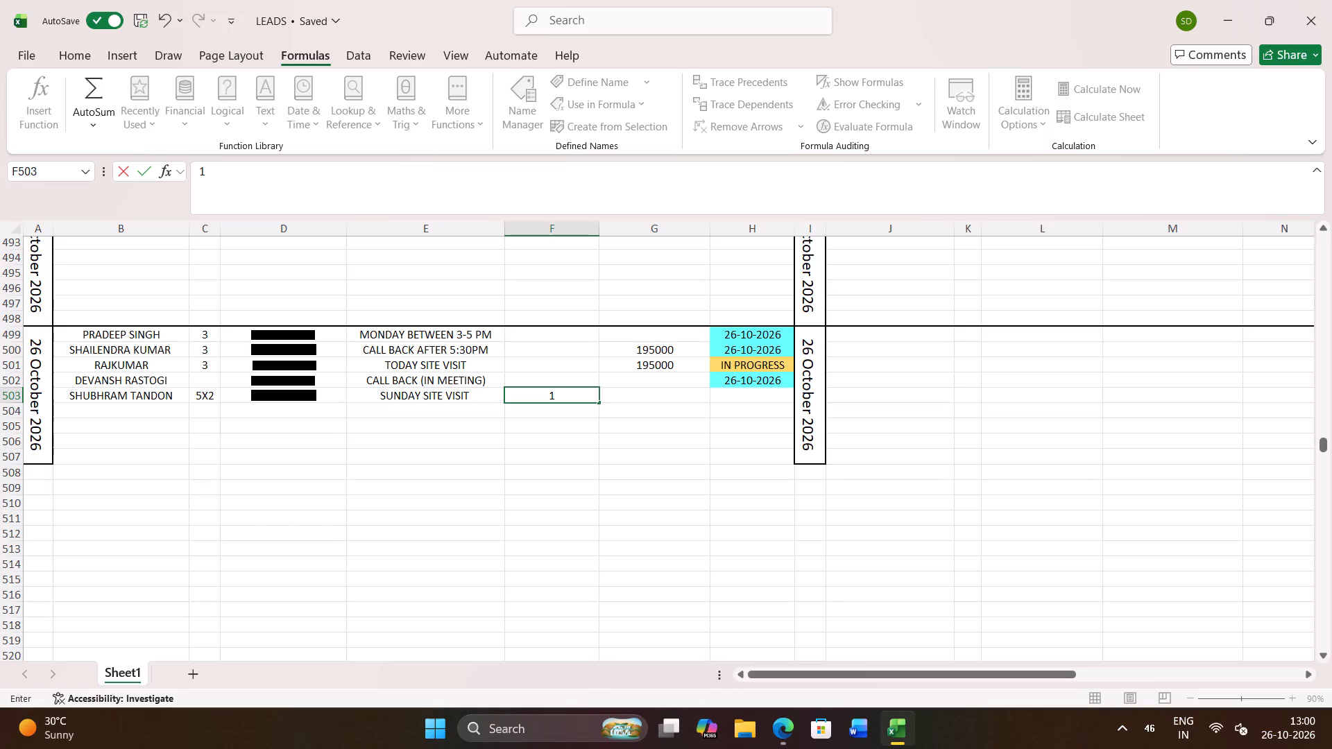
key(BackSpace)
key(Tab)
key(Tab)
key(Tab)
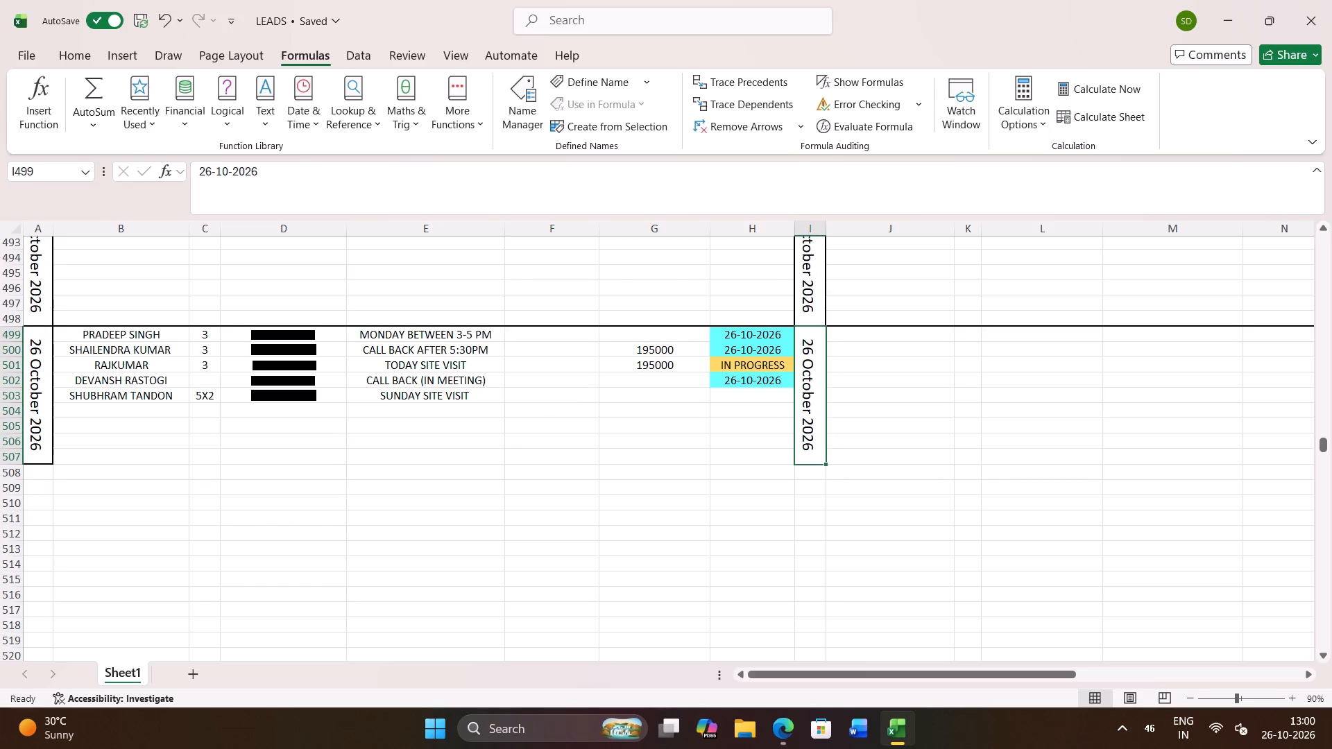
Enter 1 NOV as the follow-up date in cell H503 for the 5X2 lead.
click(762, 398)
text(1 NO)
key(BackSpace)
key(BackSpace)
text(NO)
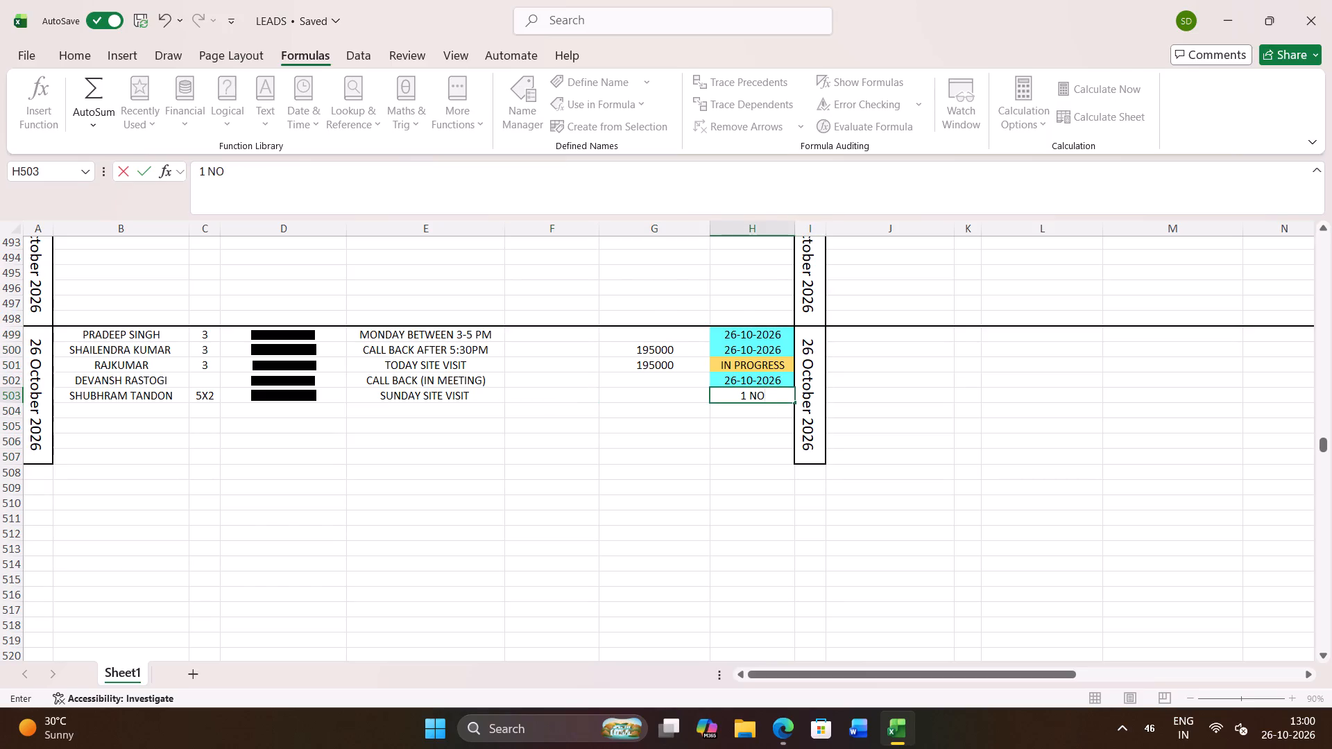
key(v)
key(Left)
Enter the note BY ANSH in cell F503, beside the Sunday site visit remark.
key(Left)
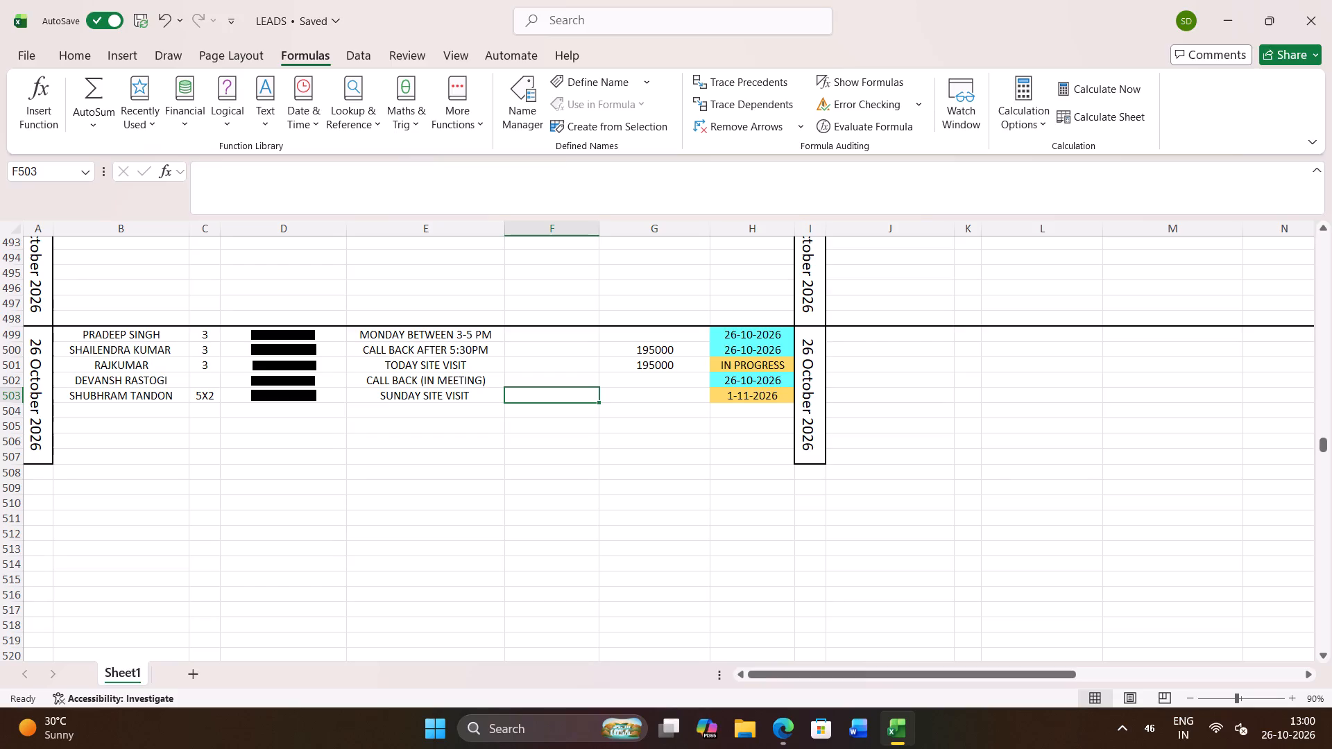
text(BY ANSH)
key(Return)
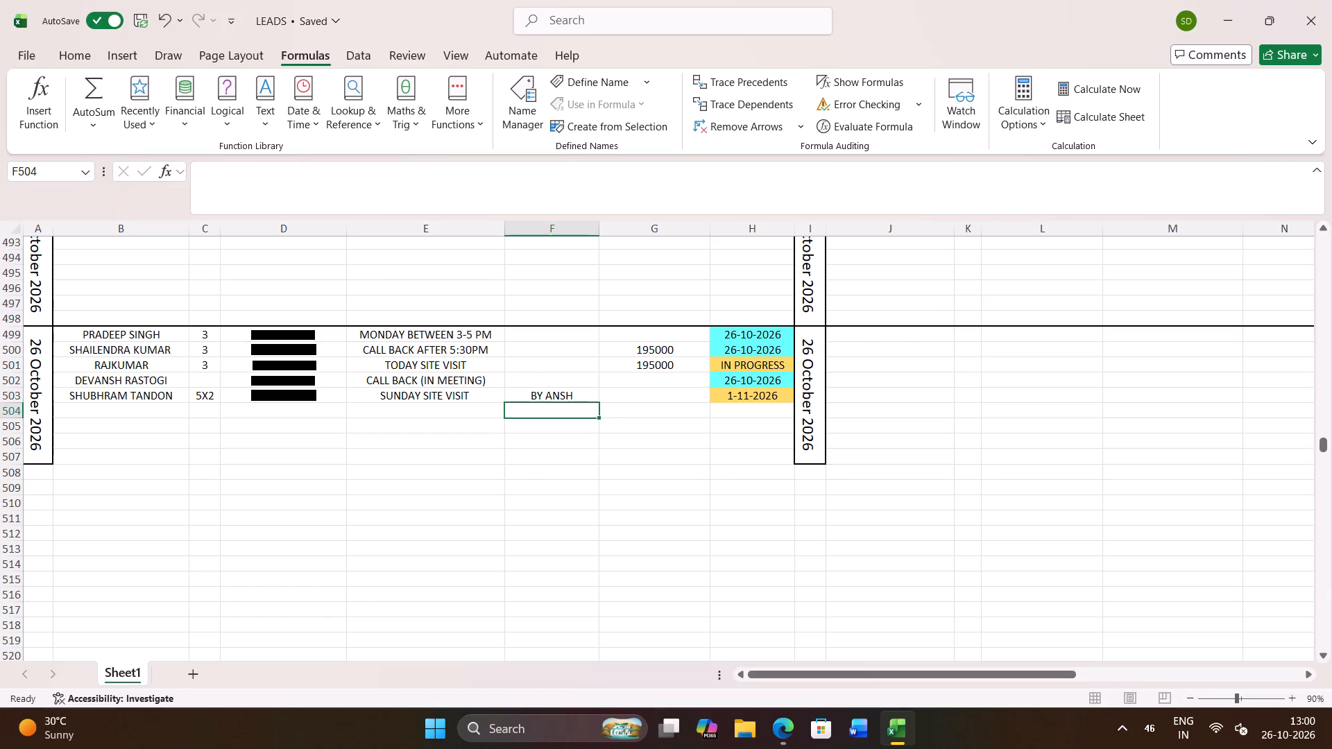
Copy the 5X2 lead's entry, cells B503 through H503.
drag(771, 394, 178, 403)
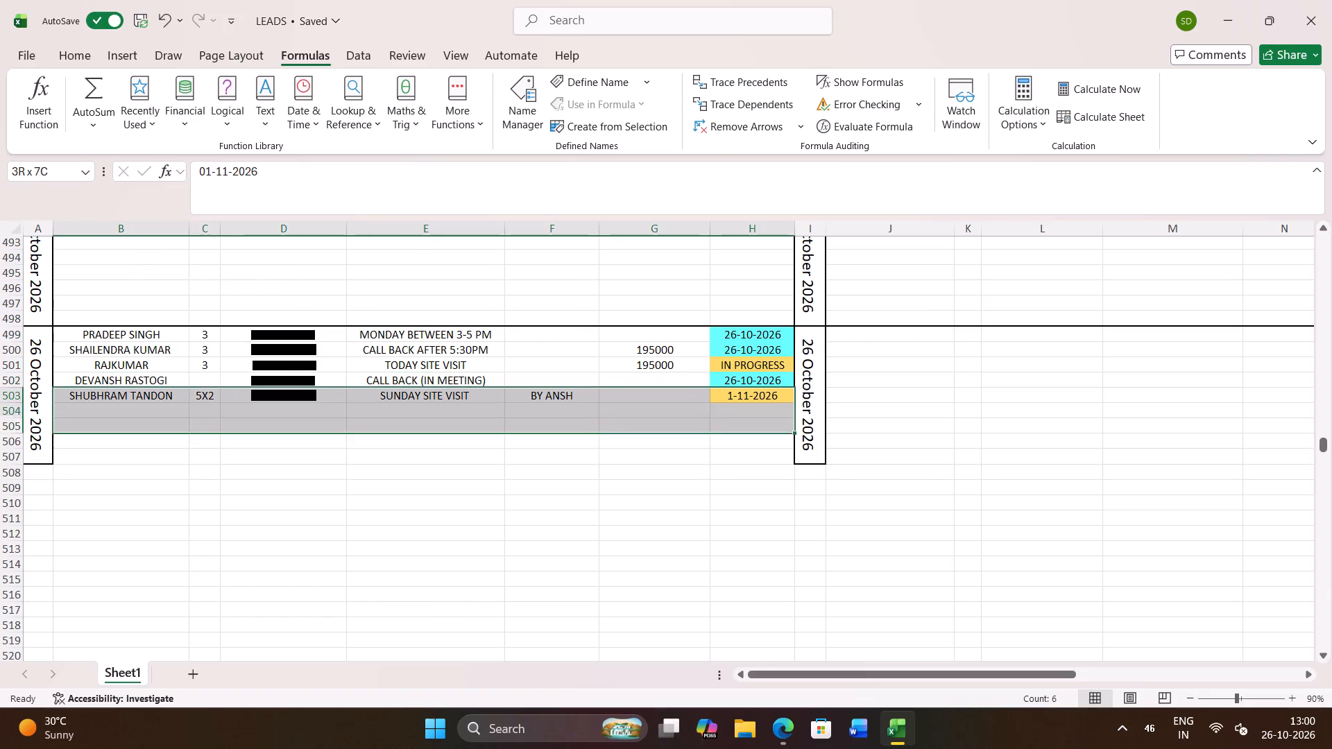
drag(178, 403, 149, 395)
key(ctrl+c)
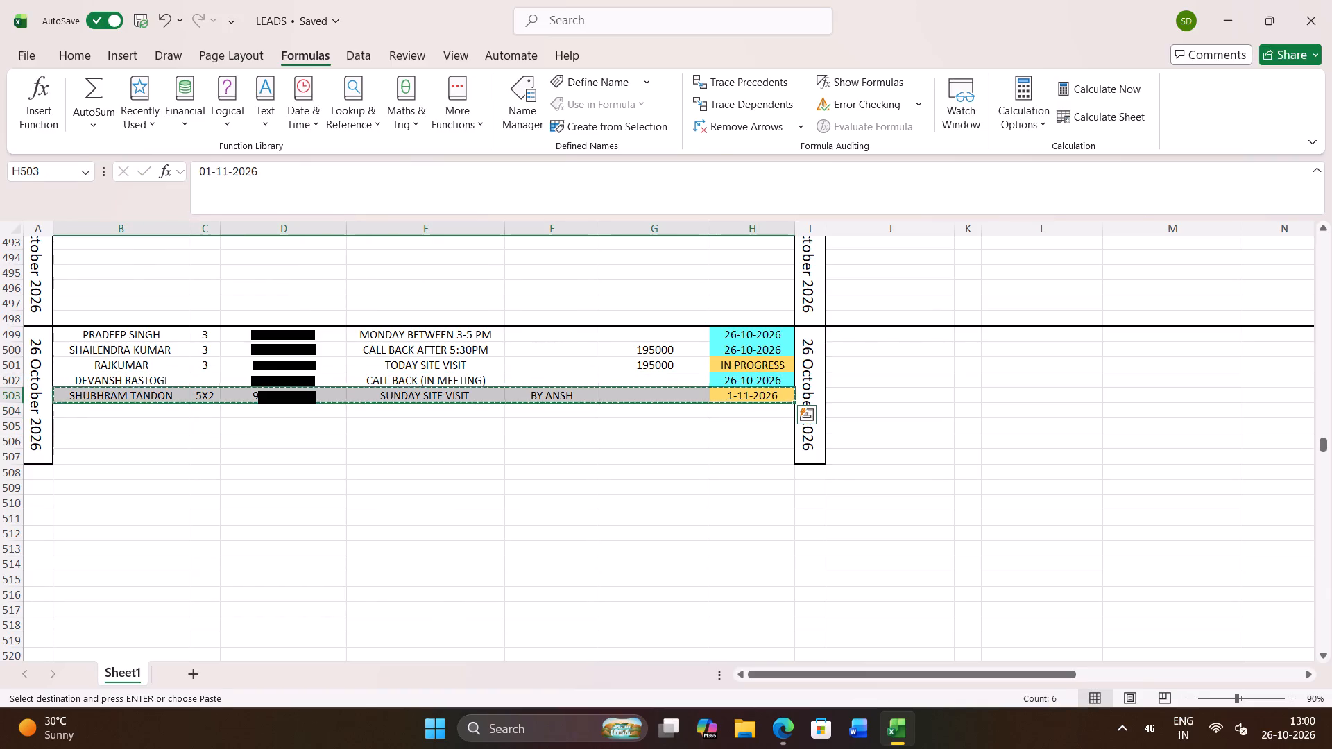
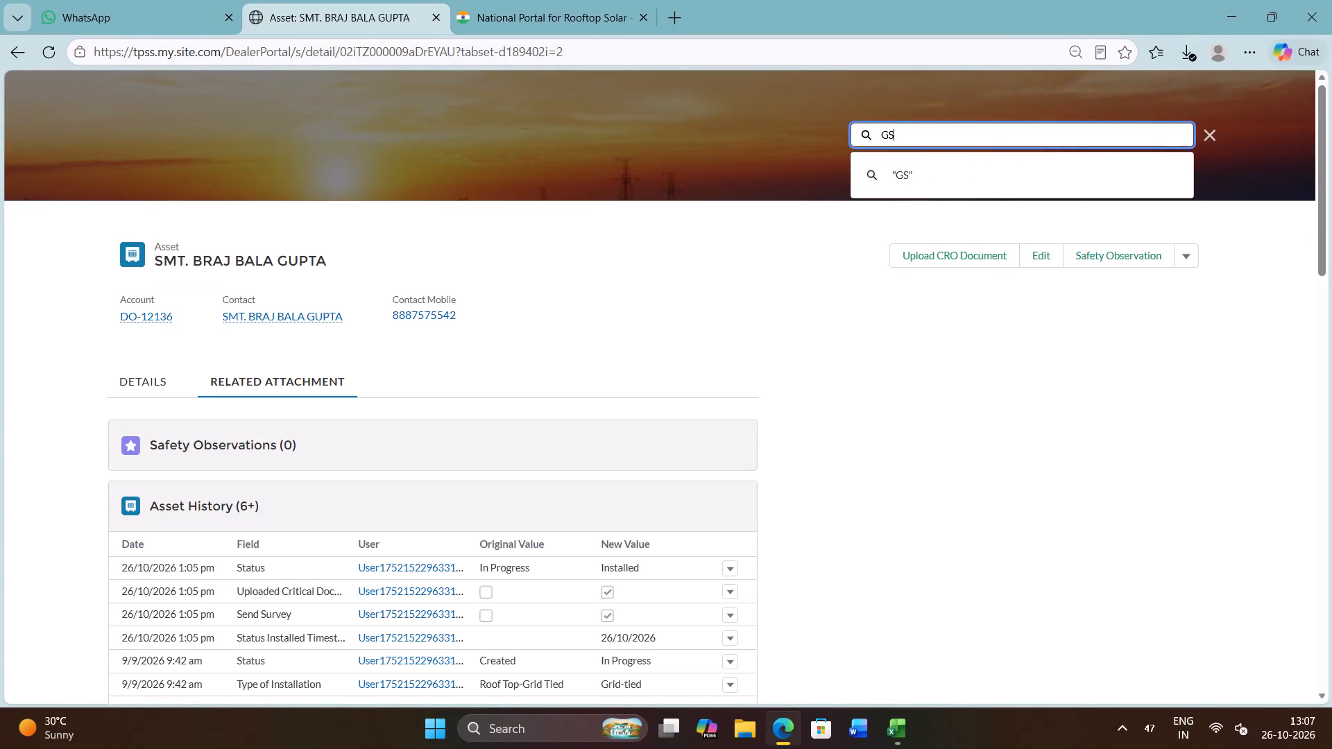
Search the dealer portal in the browser for the customer by initials and surname.
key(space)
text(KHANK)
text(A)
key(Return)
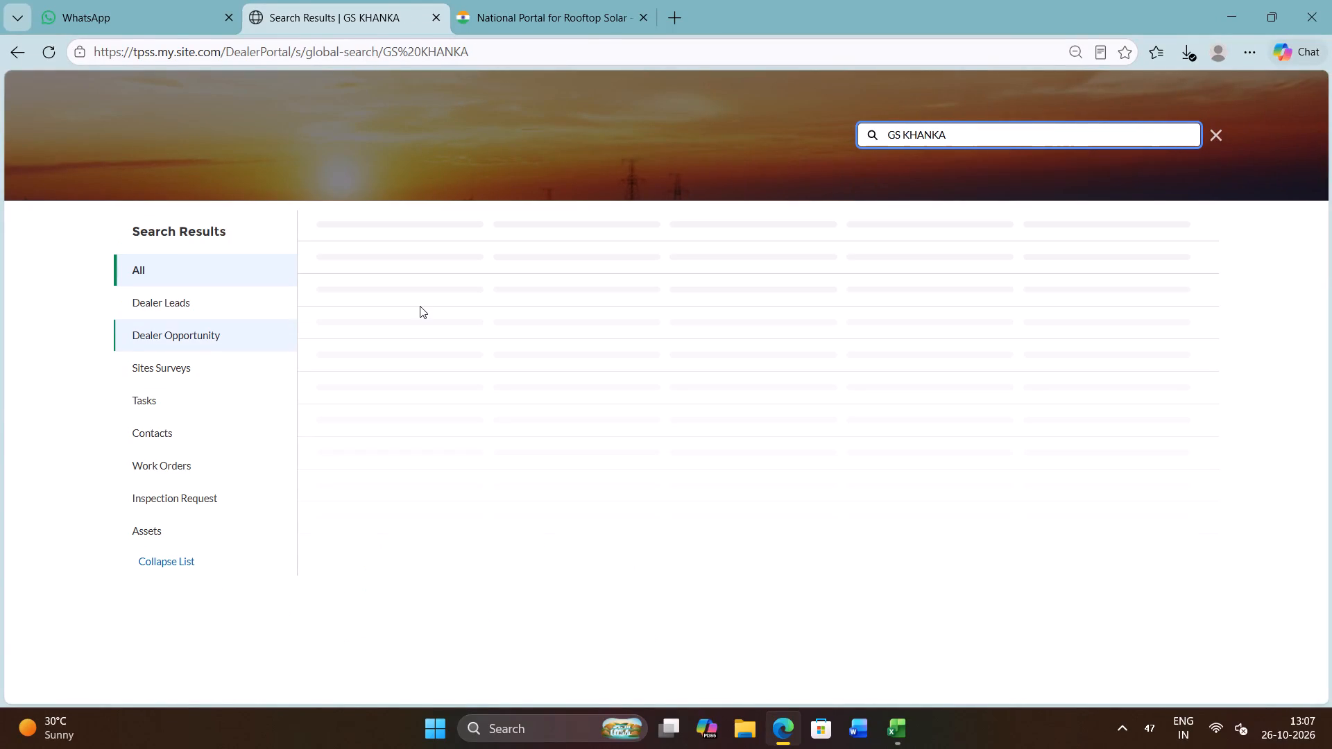
scroll(422, 307, down, 3)
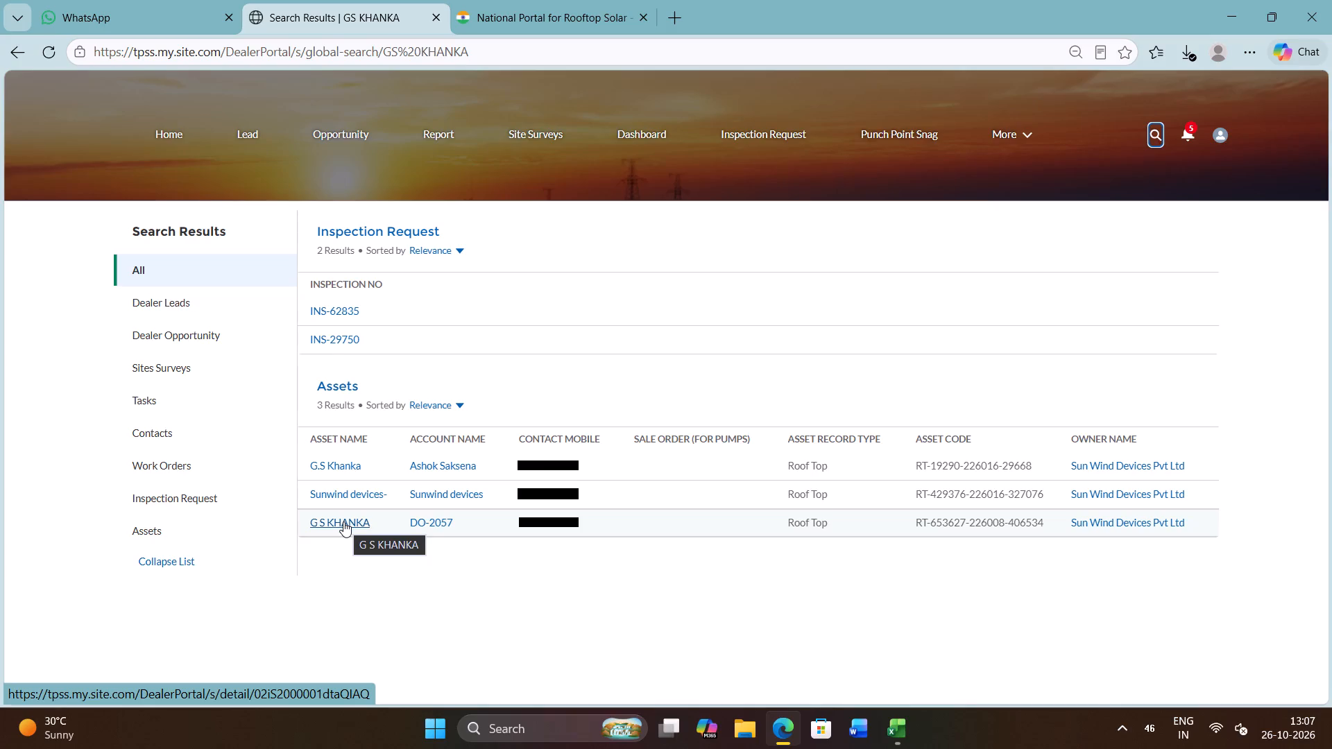
click(343, 522)
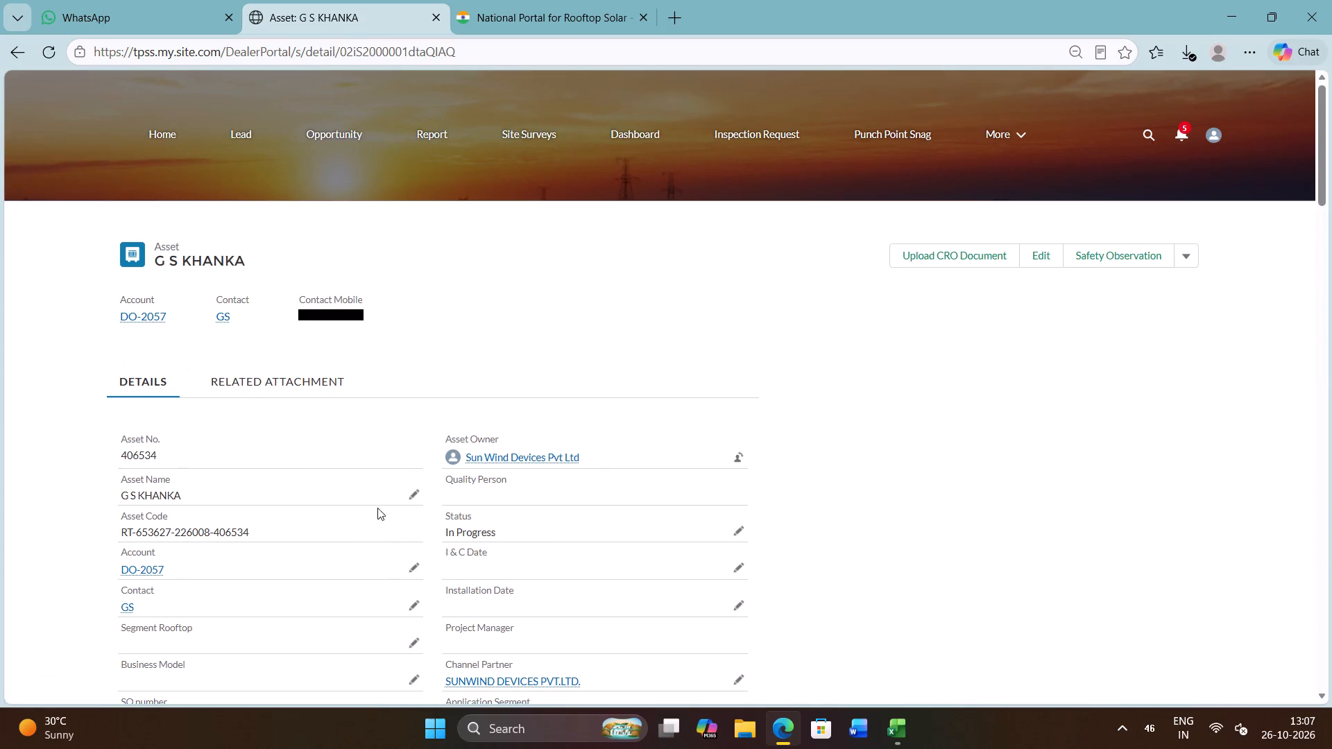
click(262, 379)
scroll(273, 420, down, 4)
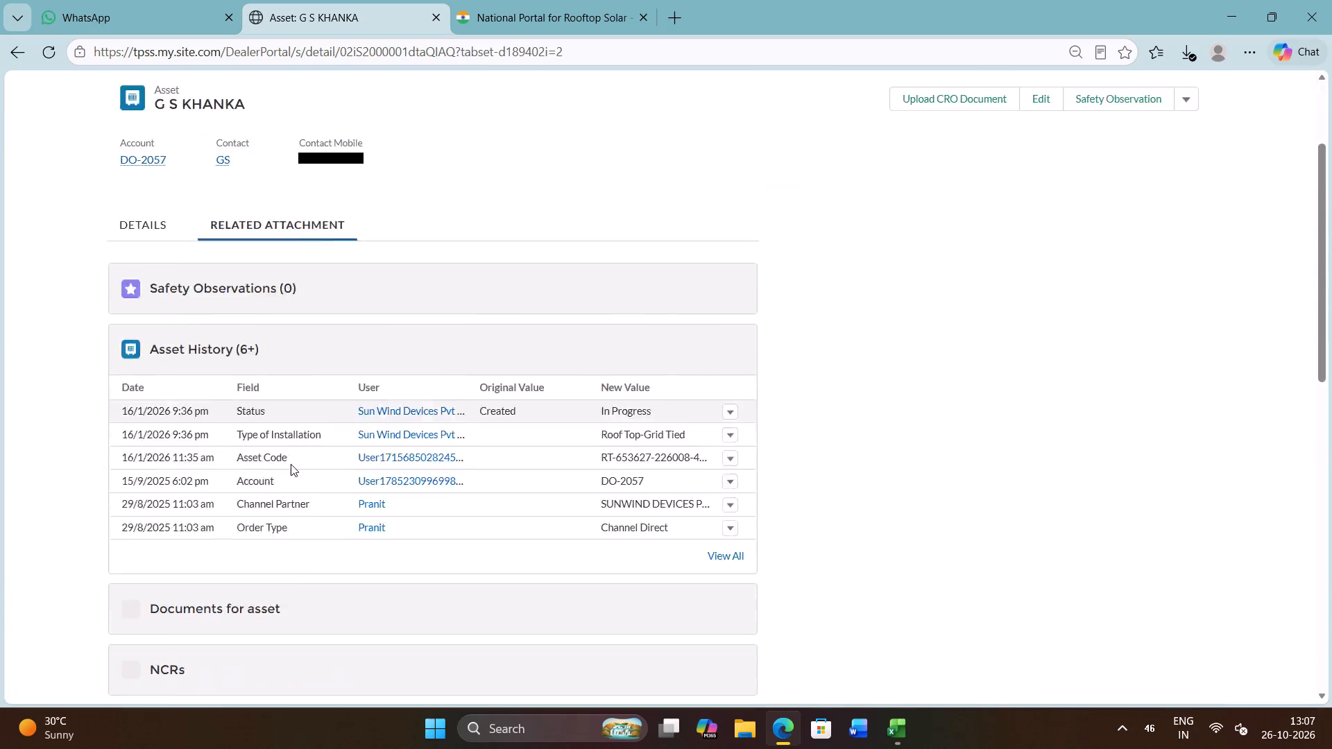
scroll(293, 467, down, 6)
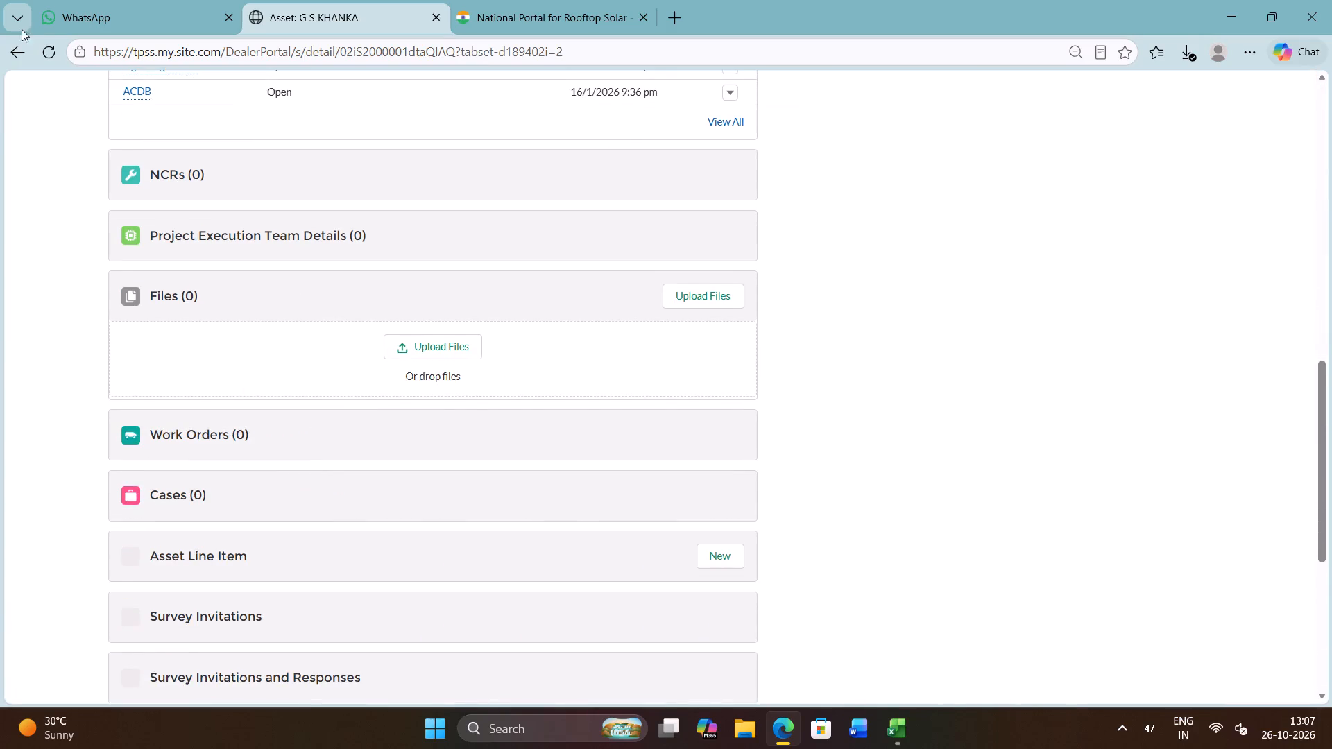
click(12, 55)
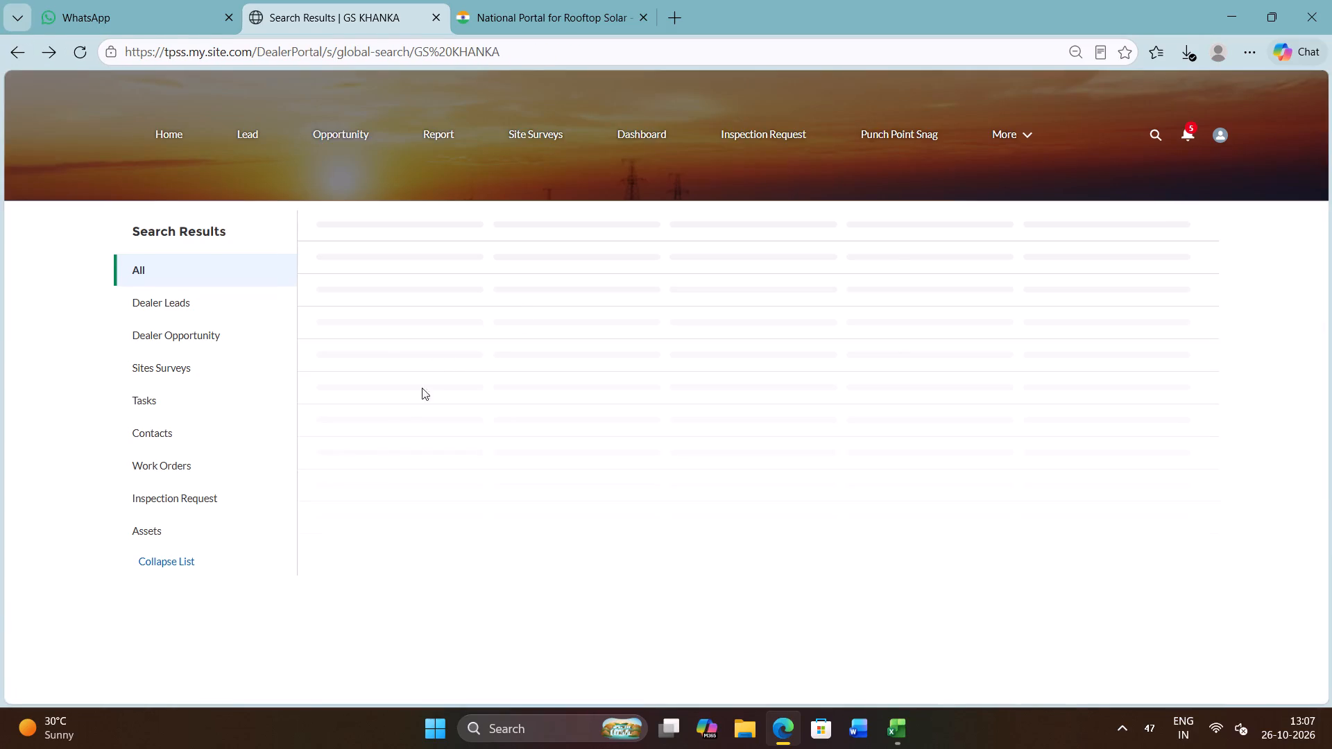
Reopen the DO-2057 asset from the results, recheck its related documents and files, and return to the results.
scroll(413, 406, down, 5)
click(349, 466)
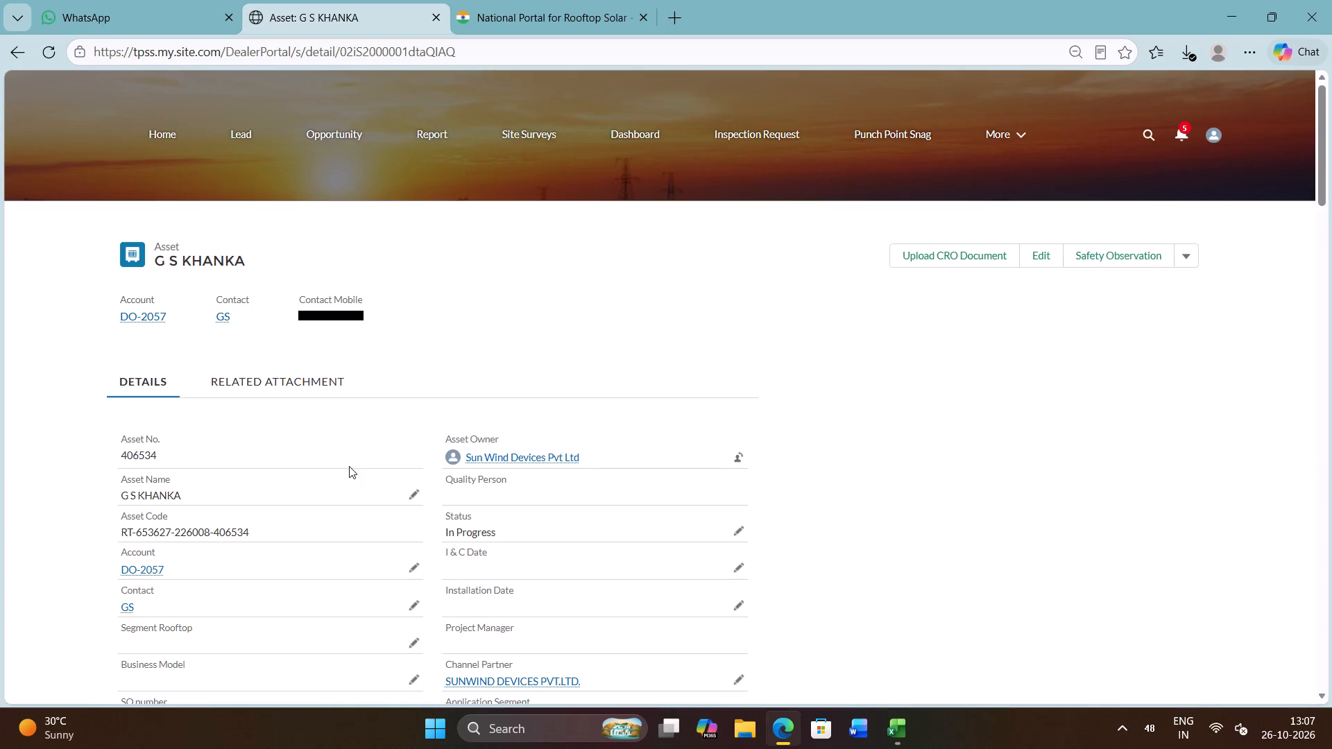
click(305, 381)
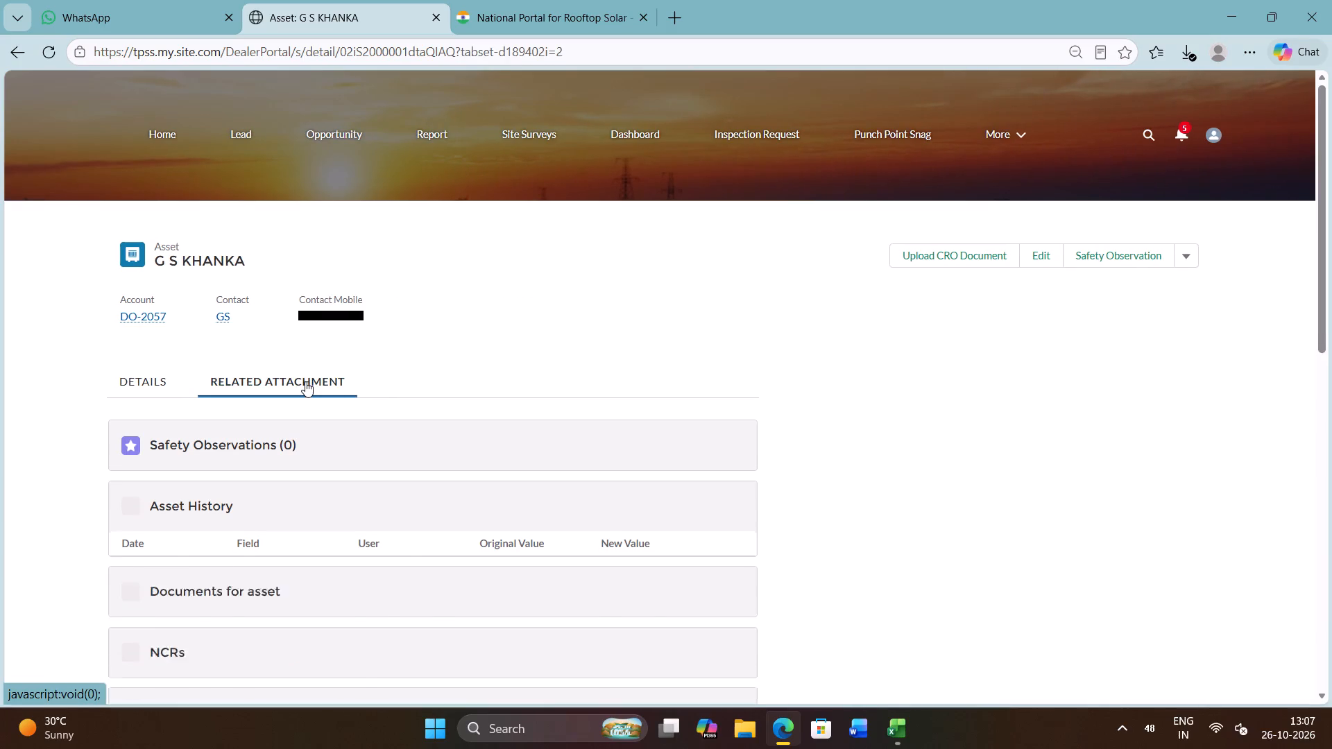
scroll(579, 573, down, 7)
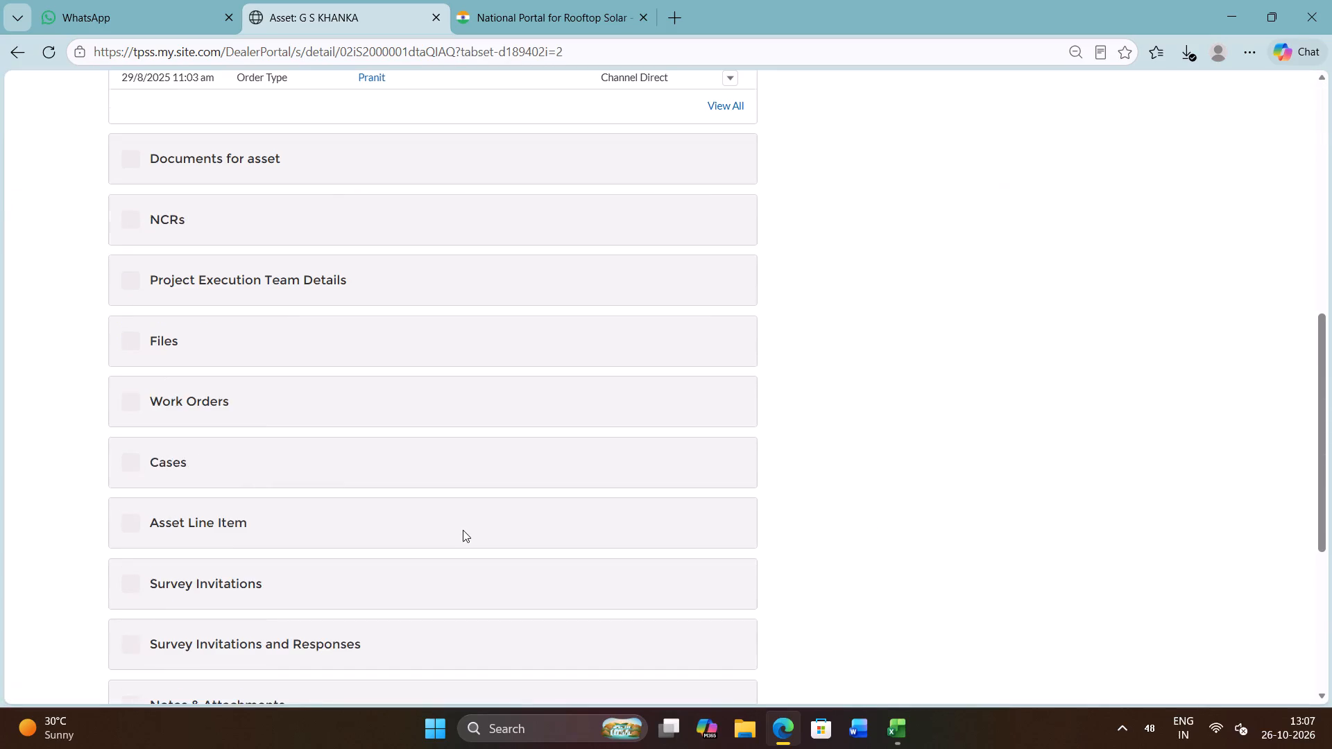
click(20, 60)
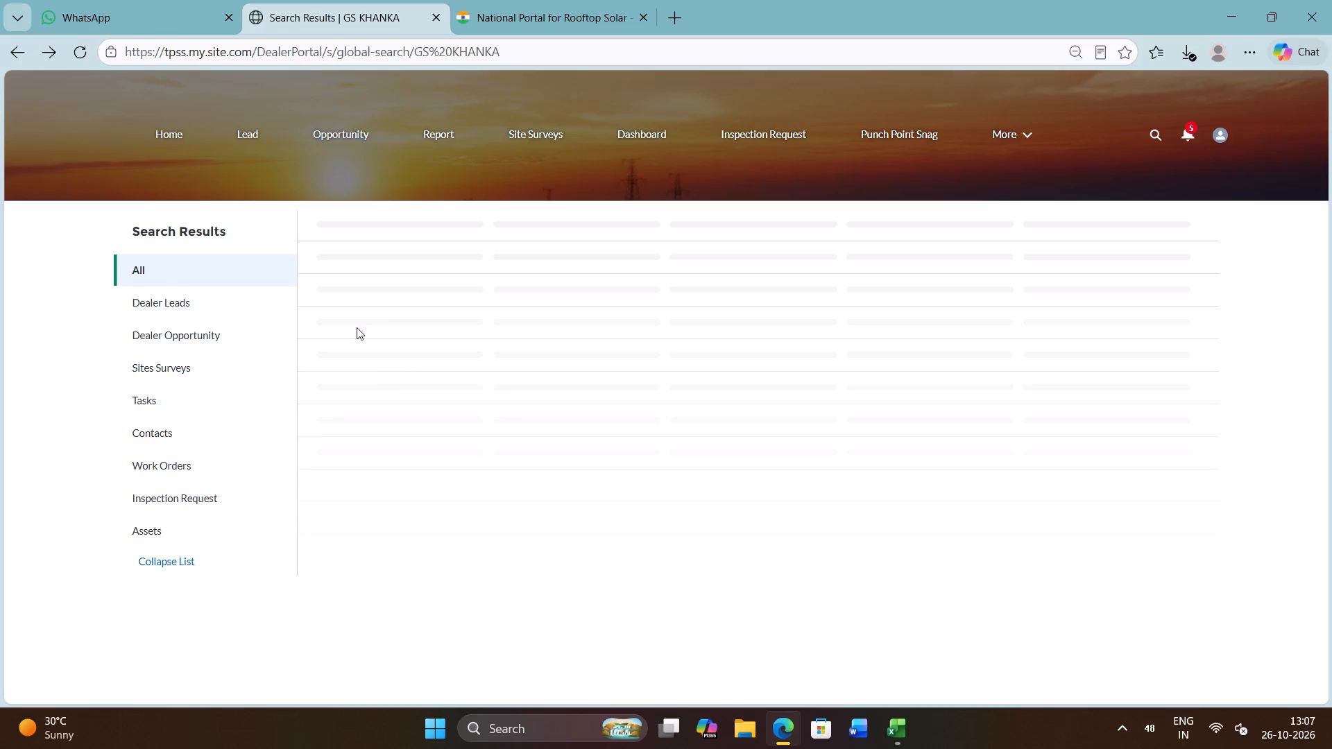
click(325, 490)
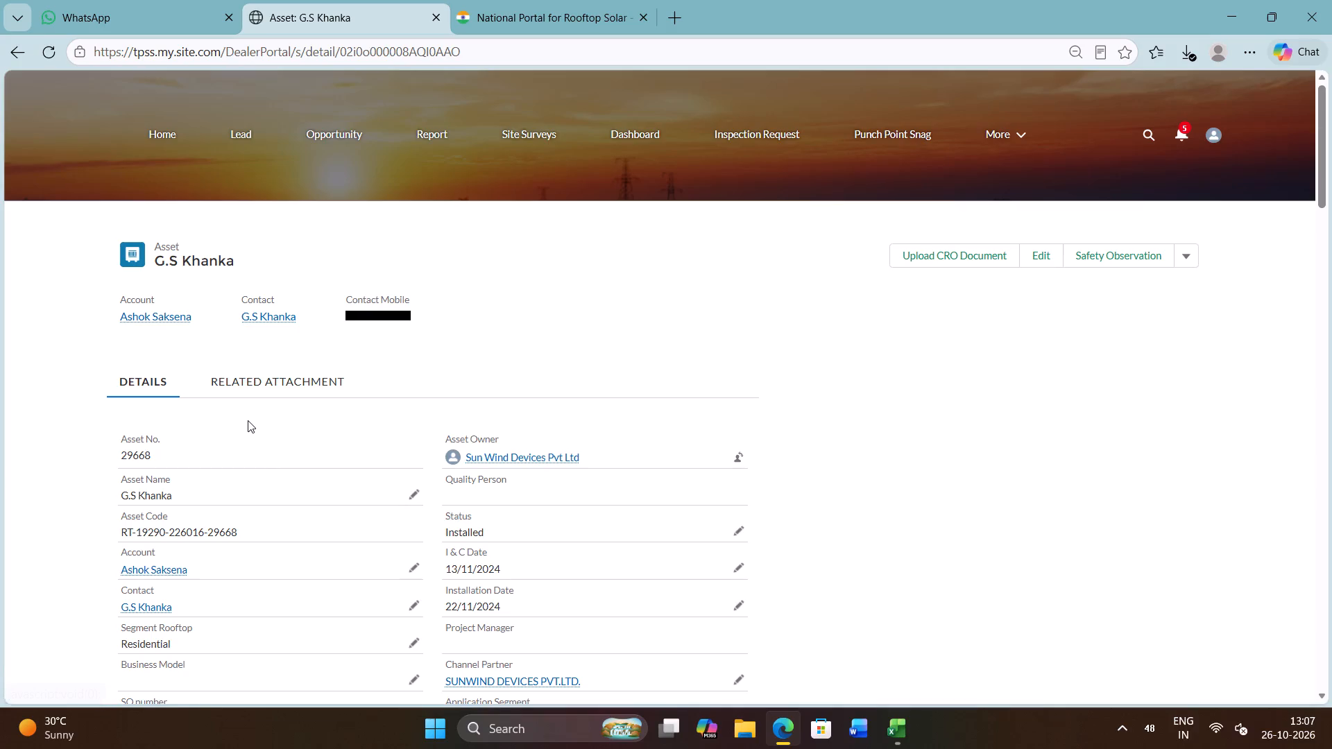
scroll(161, 499, down, 4)
scroll(248, 253, up, 4)
click(255, 388)
scroll(888, 436, down, 4)
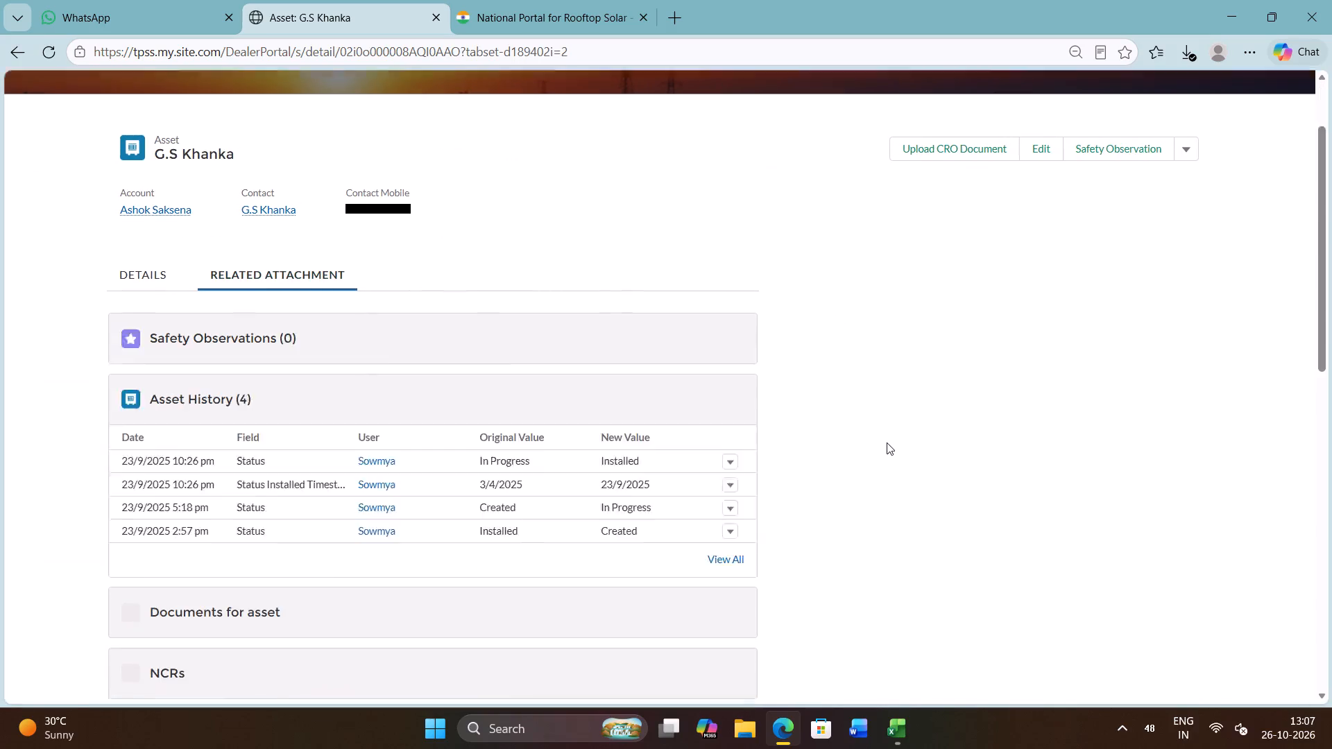
scroll(887, 440, down, 8)
scroll(887, 438, up, 6)
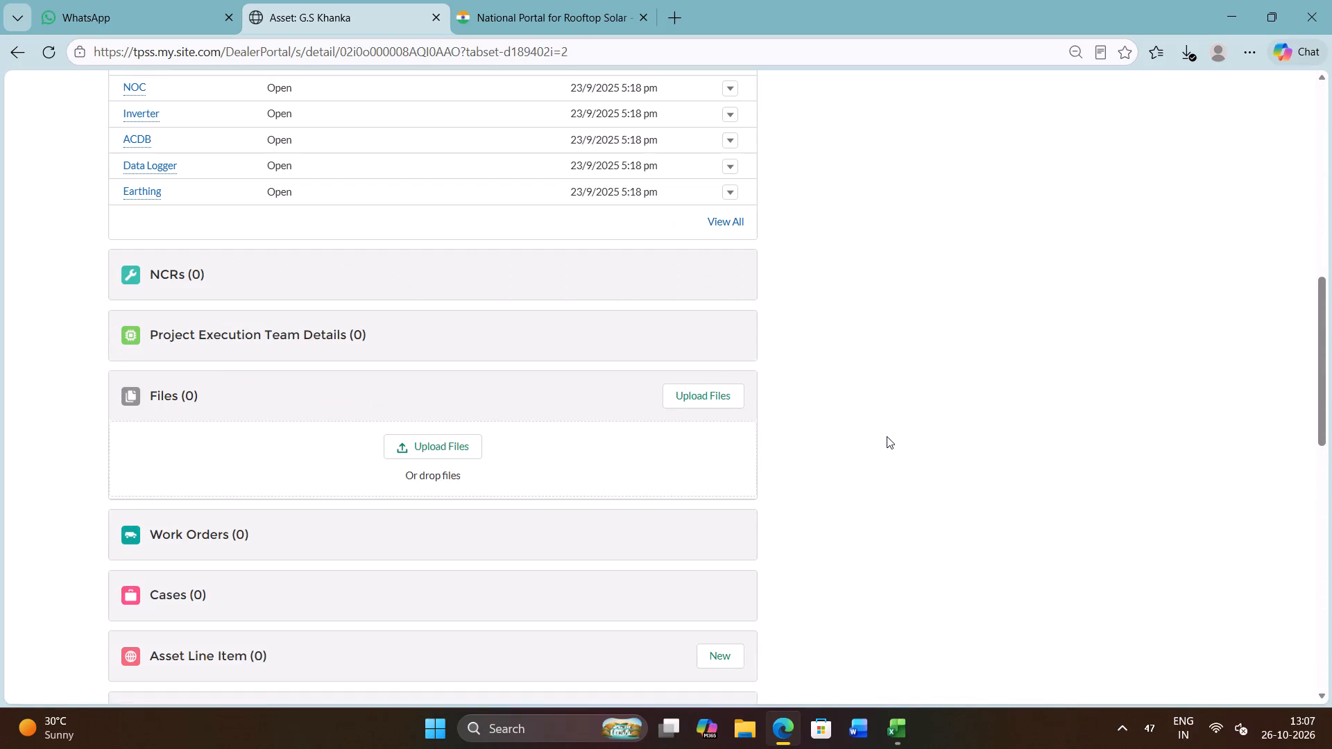
drag(715, 391, 761, 397)
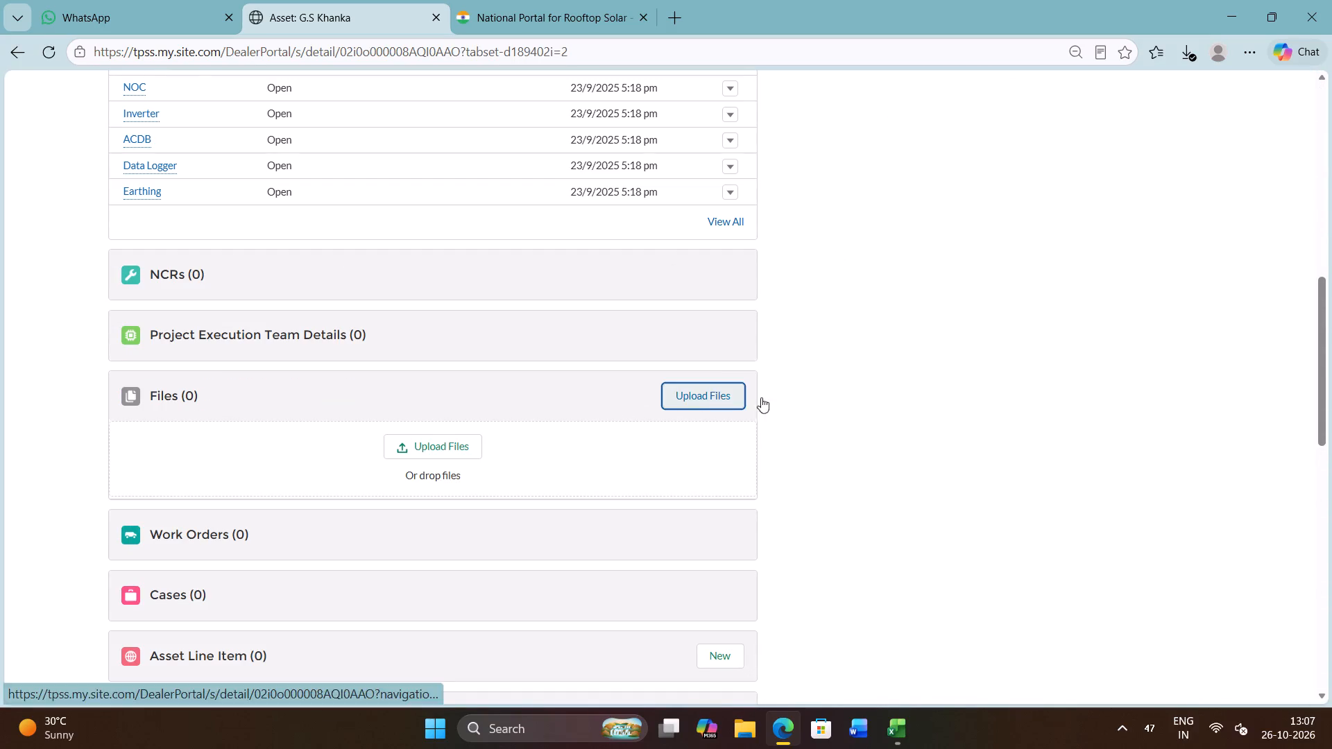
drag(761, 397, 808, 402)
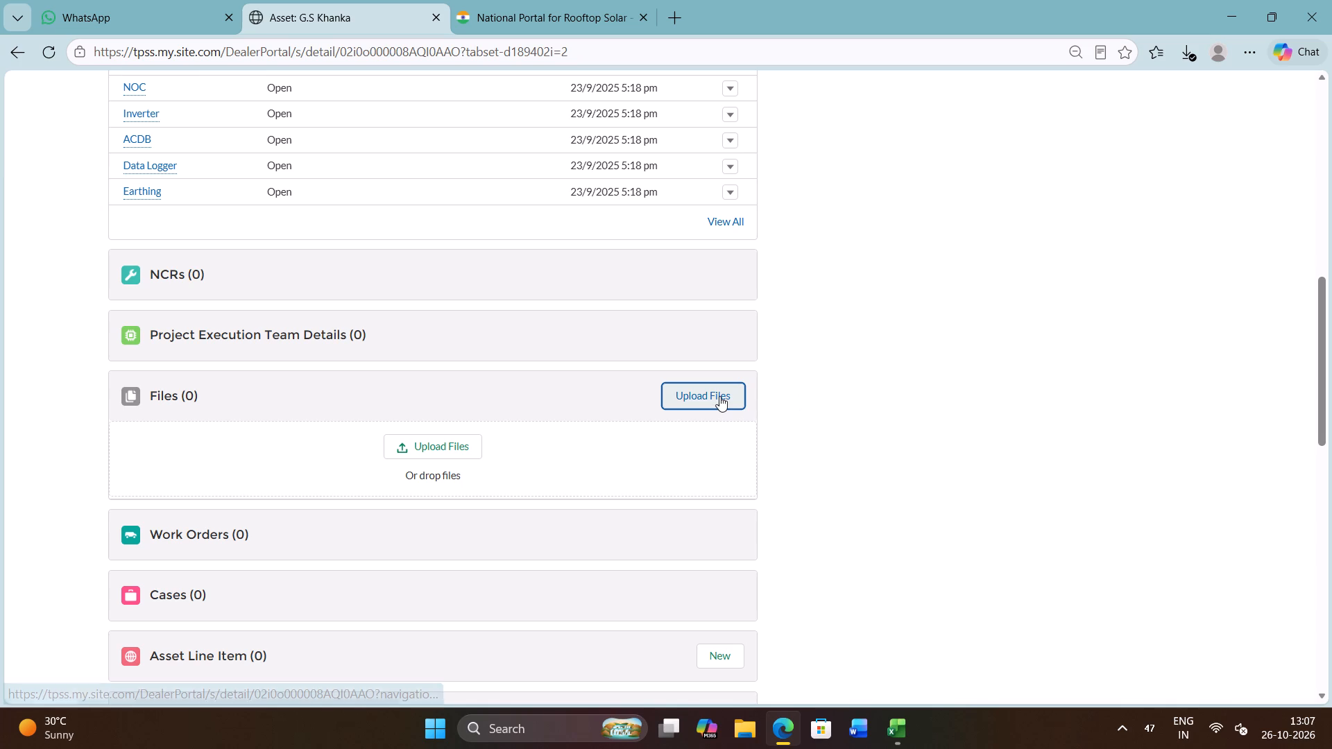
drag(719, 396, 874, 409)
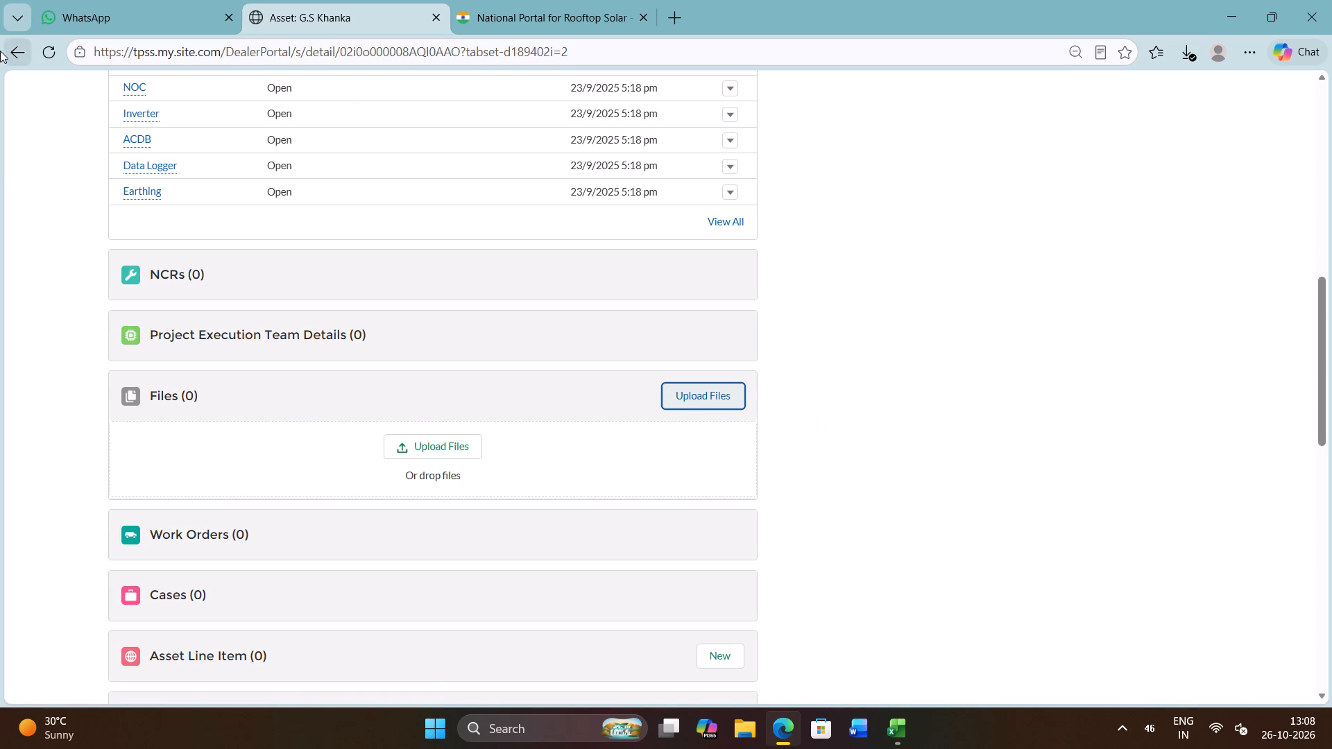
click(21, 52)
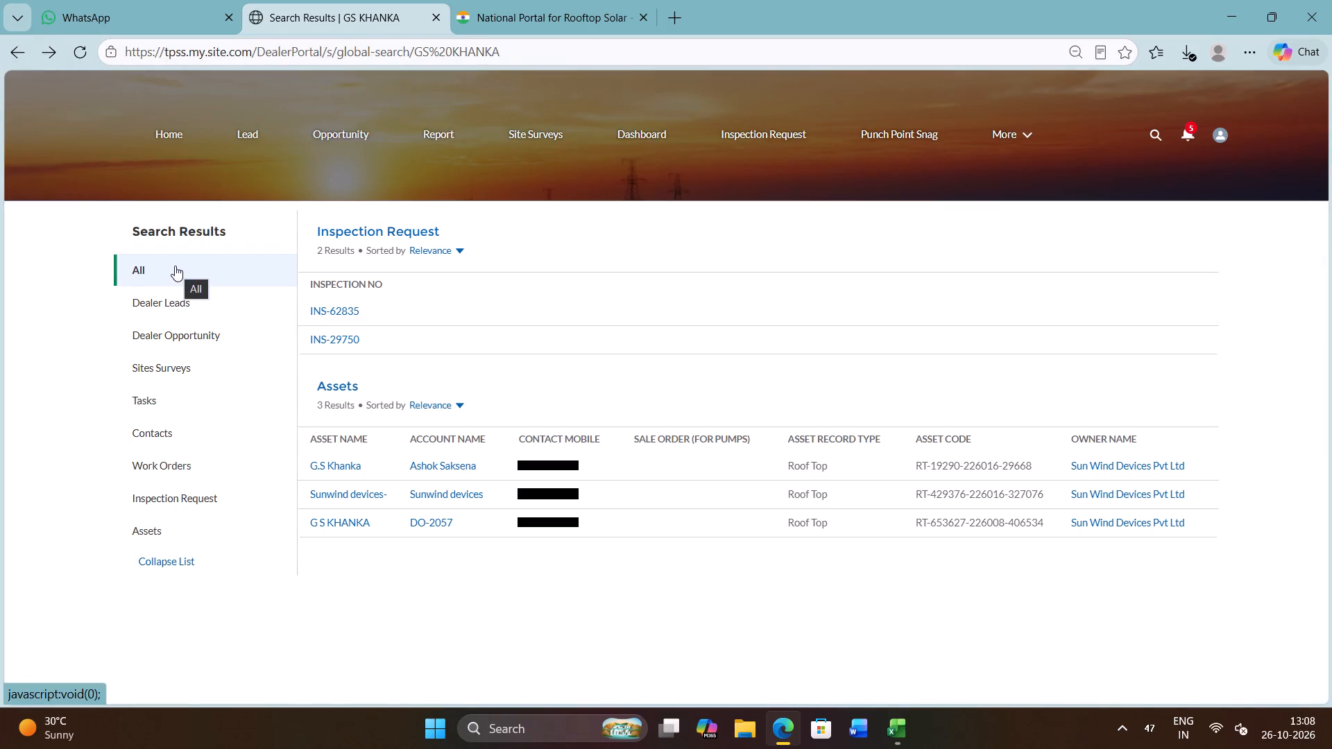
Reload the full result list for the customer and examine the inspection requests and assets in it.
click(175, 266)
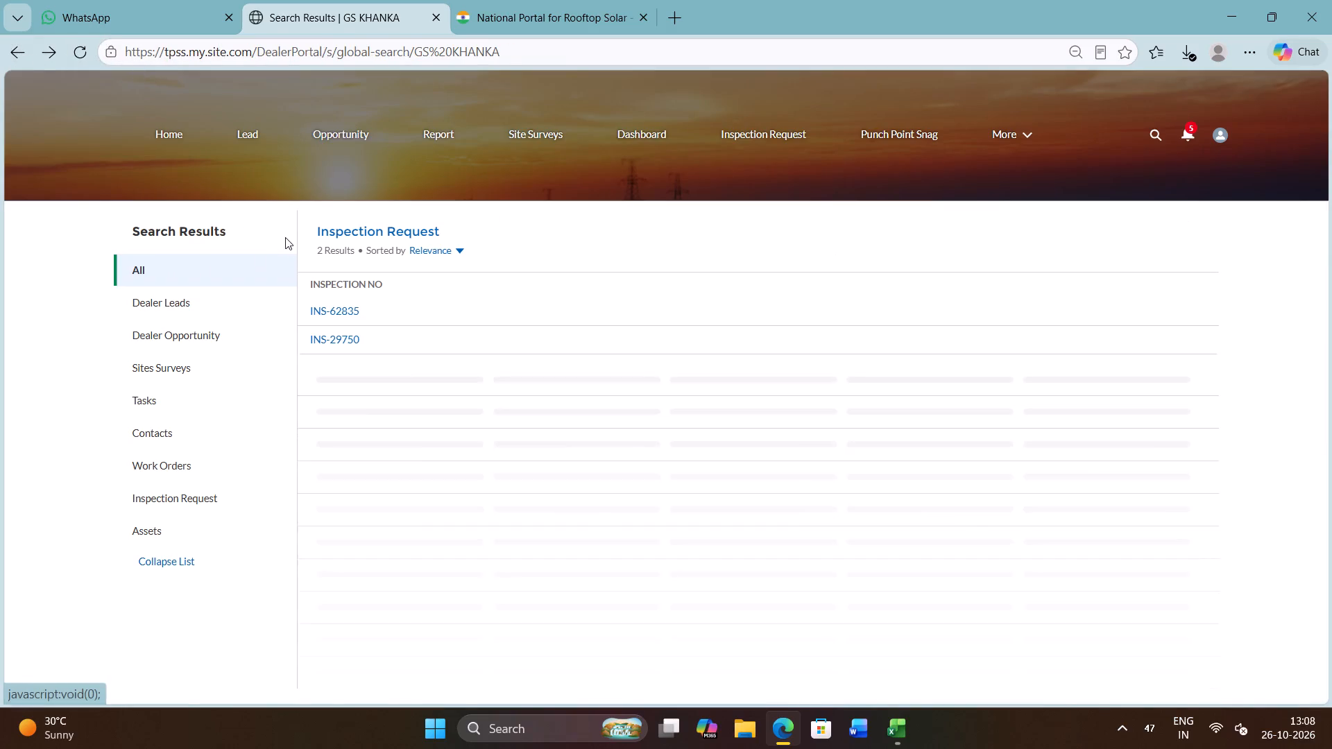
click(284, 237)
scroll(330, 470, down, 2)
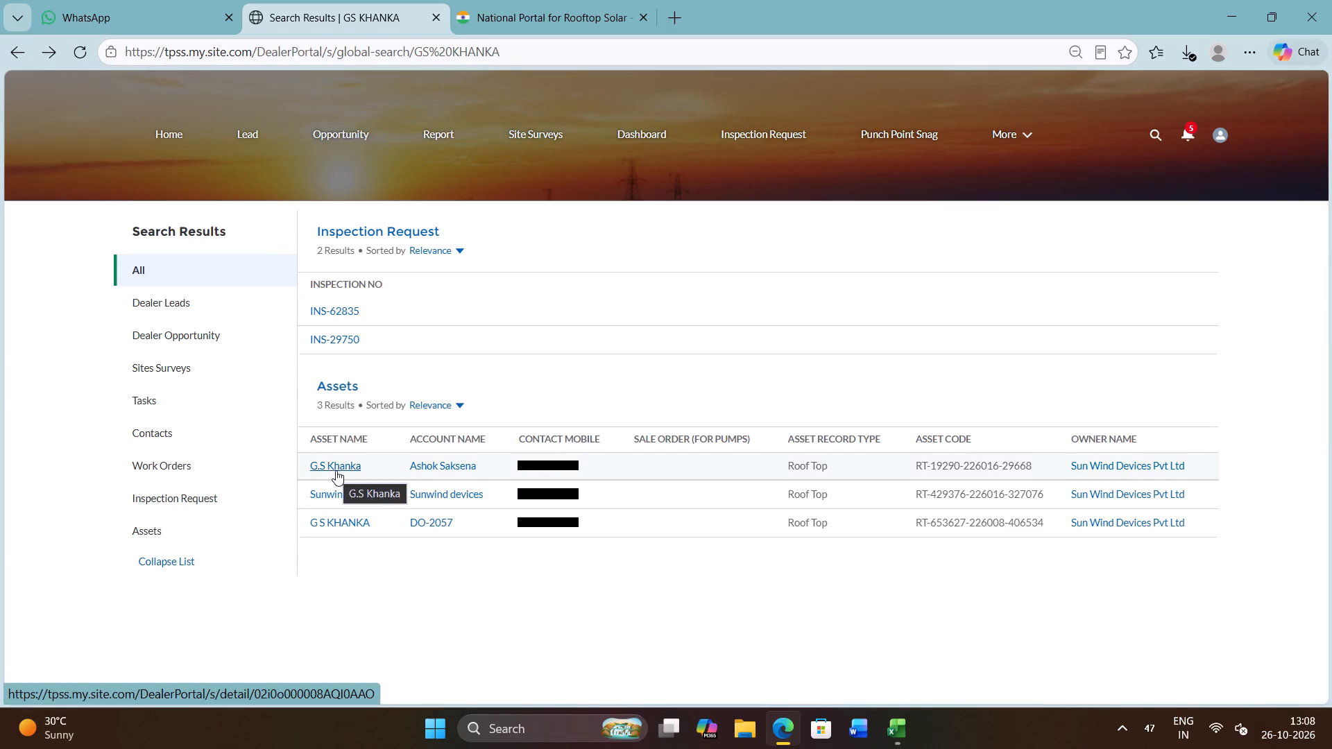
scroll(337, 478, down, 2)
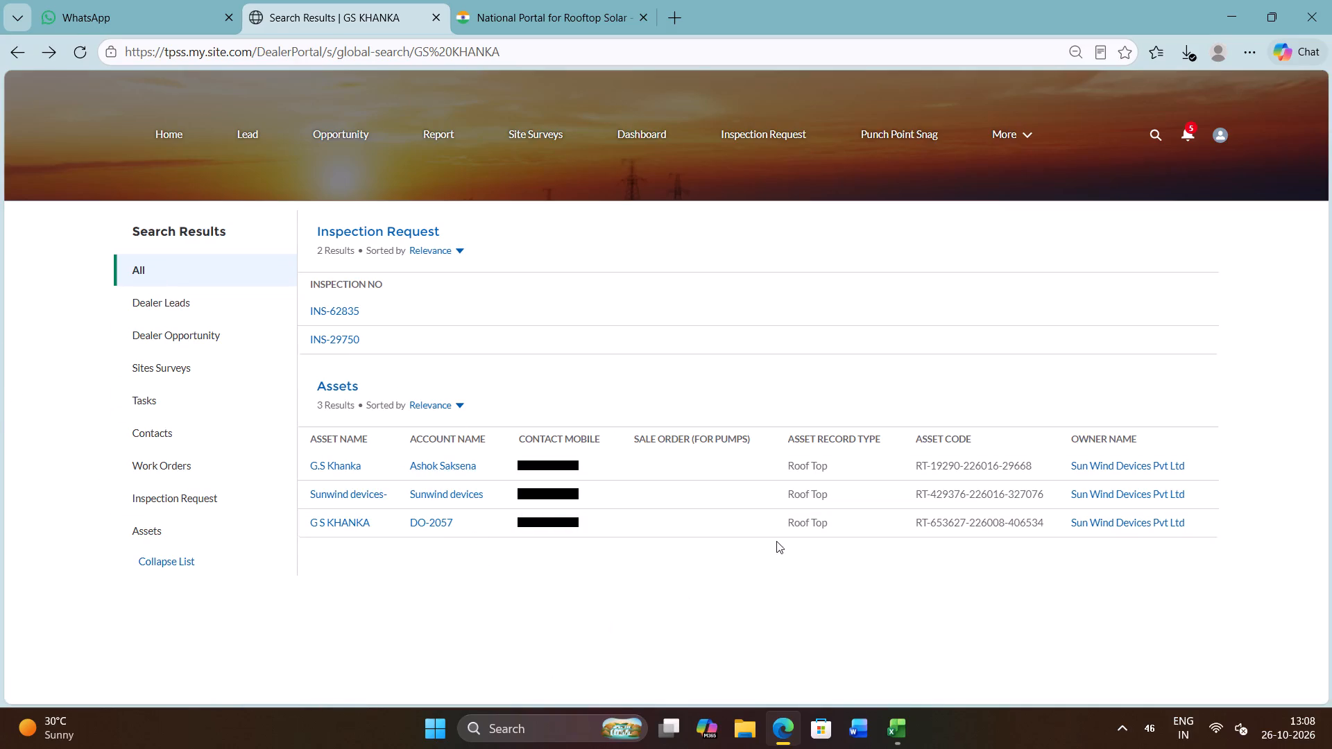
scroll(734, 135, down, 5)
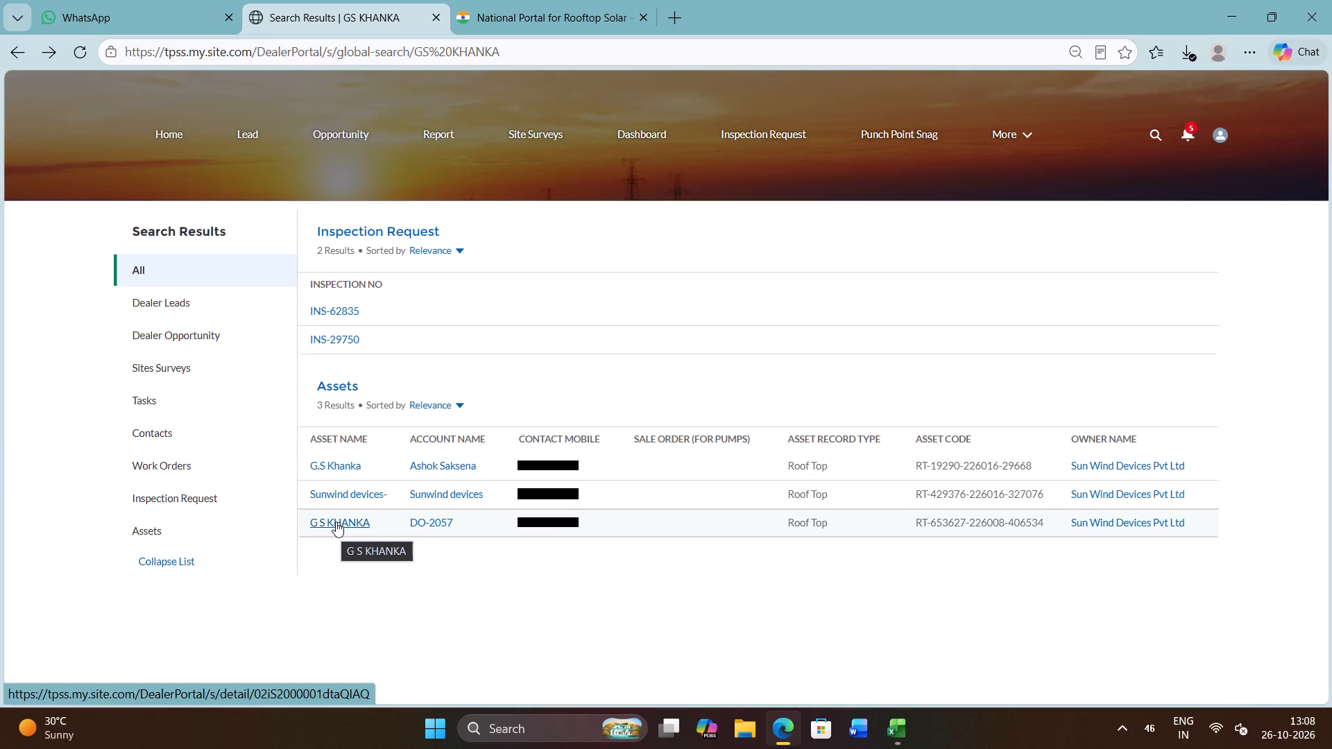
scroll(336, 522, up, 4)
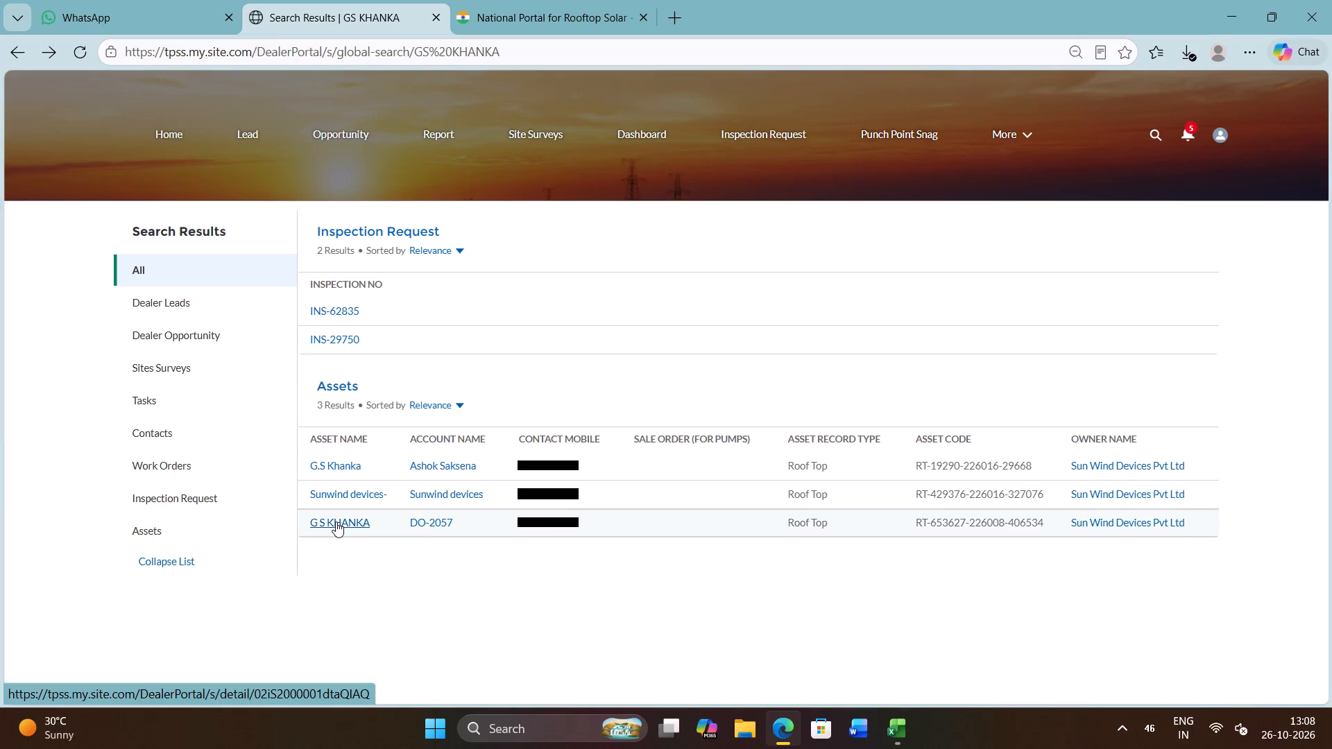
scroll(336, 522, up, 2)
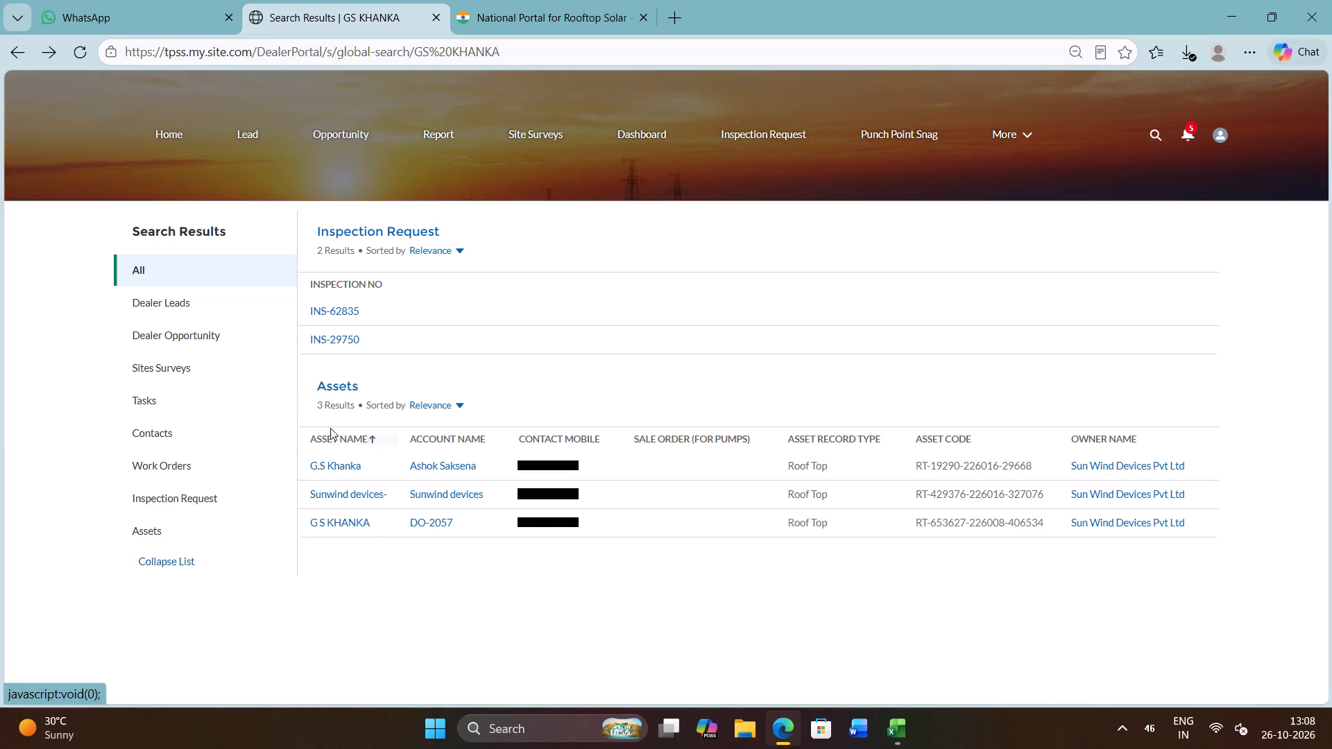
Broaden the portal search to GS and examine the matching leads, opportunities, inspection requests and assets.
click(1160, 135)
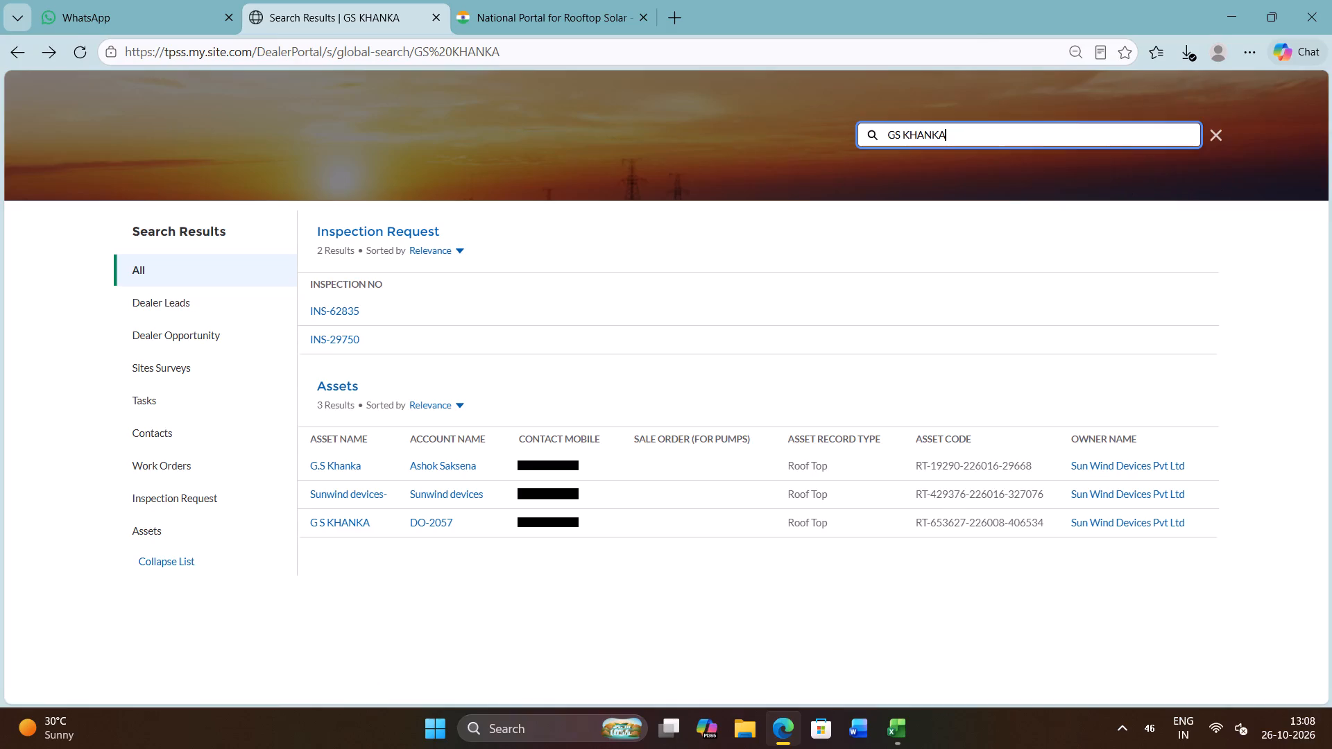
drag(1113, 130, 903, 133)
key(BackSpace)
key(Return)
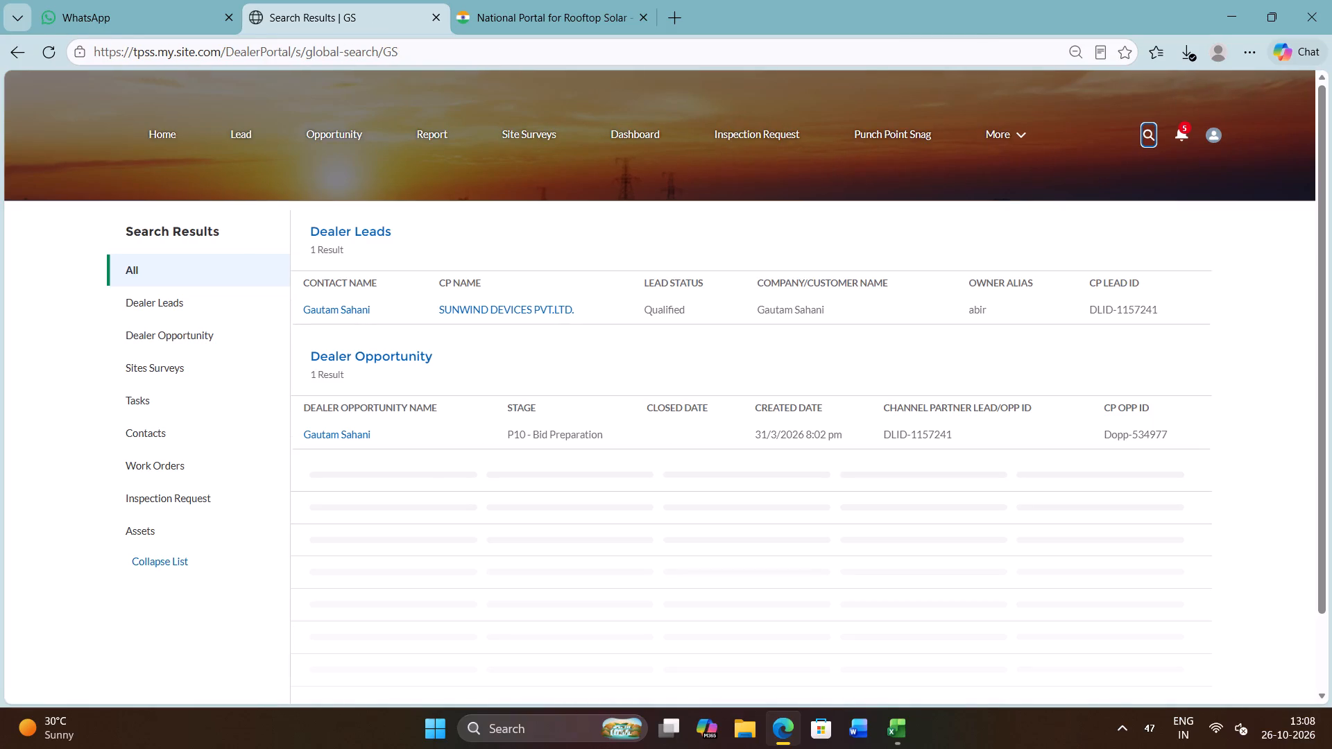
scroll(822, 246, down, 5)
scroll(726, 420, down, 4)
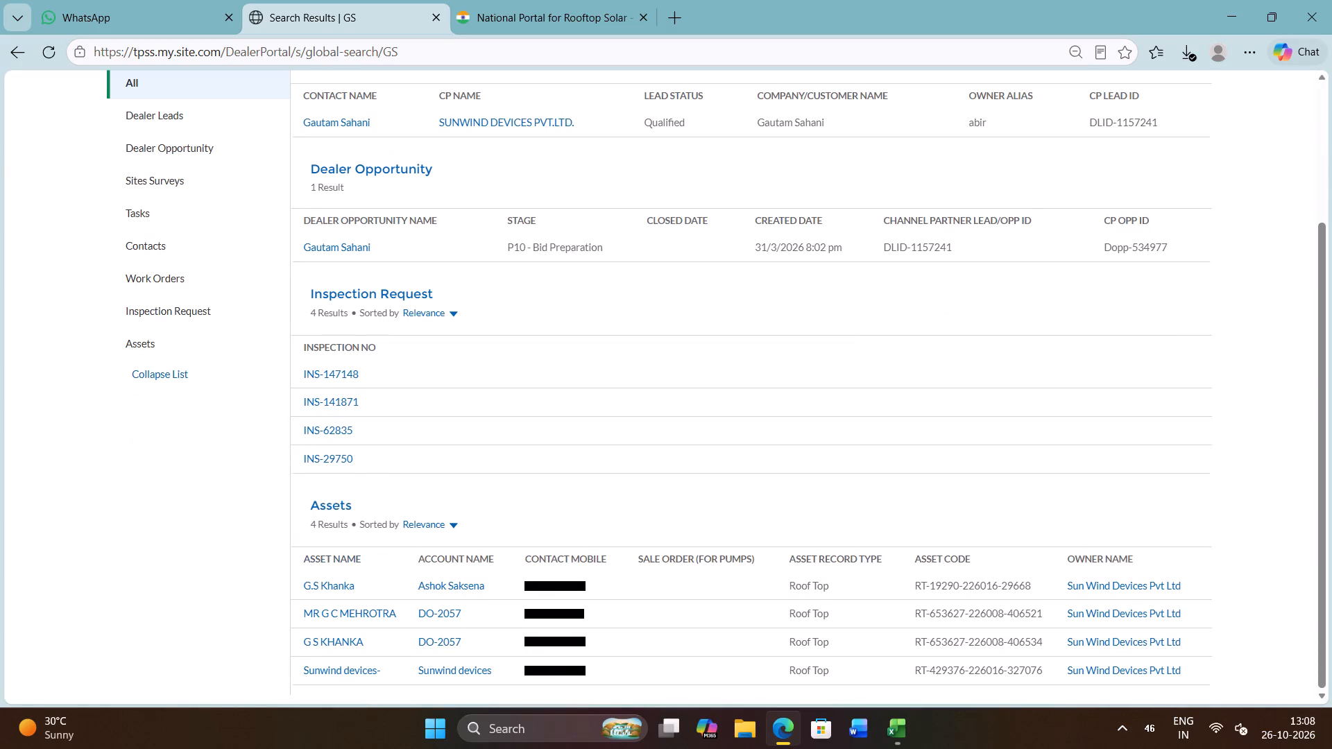
scroll(389, 585, down, 4)
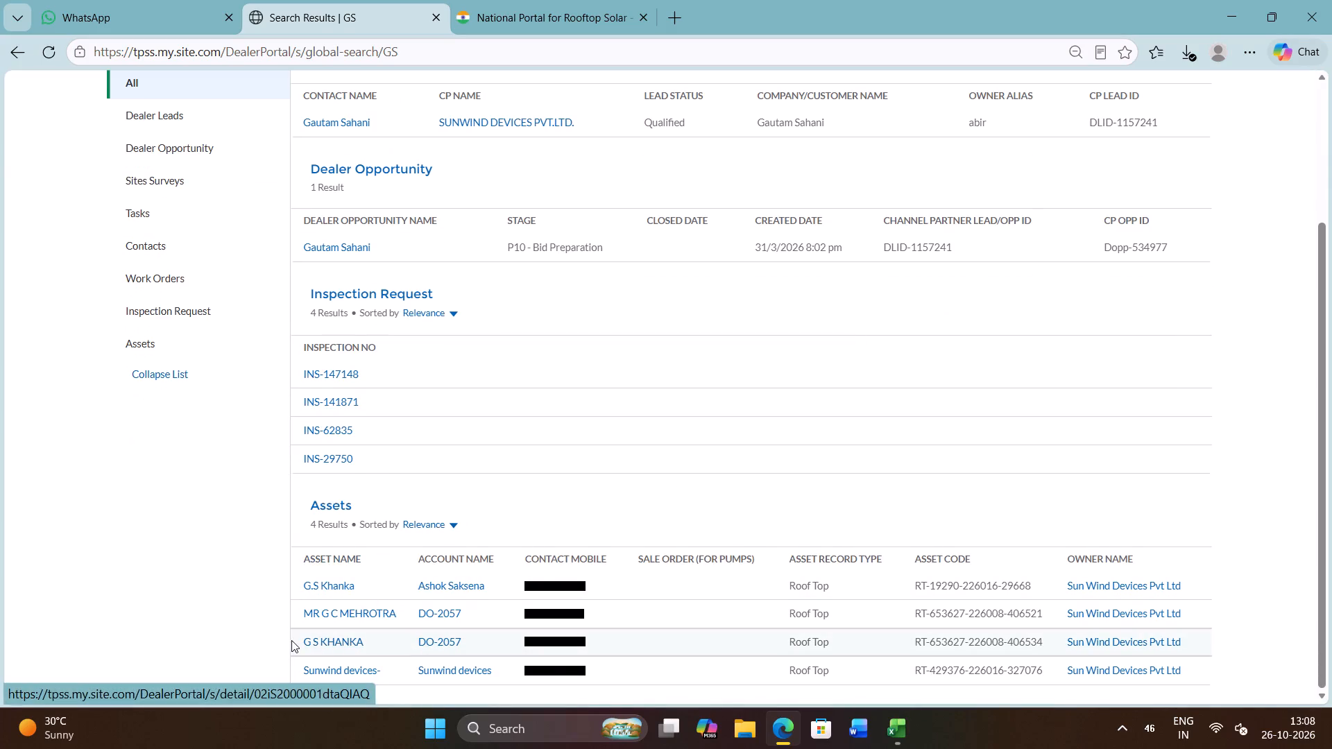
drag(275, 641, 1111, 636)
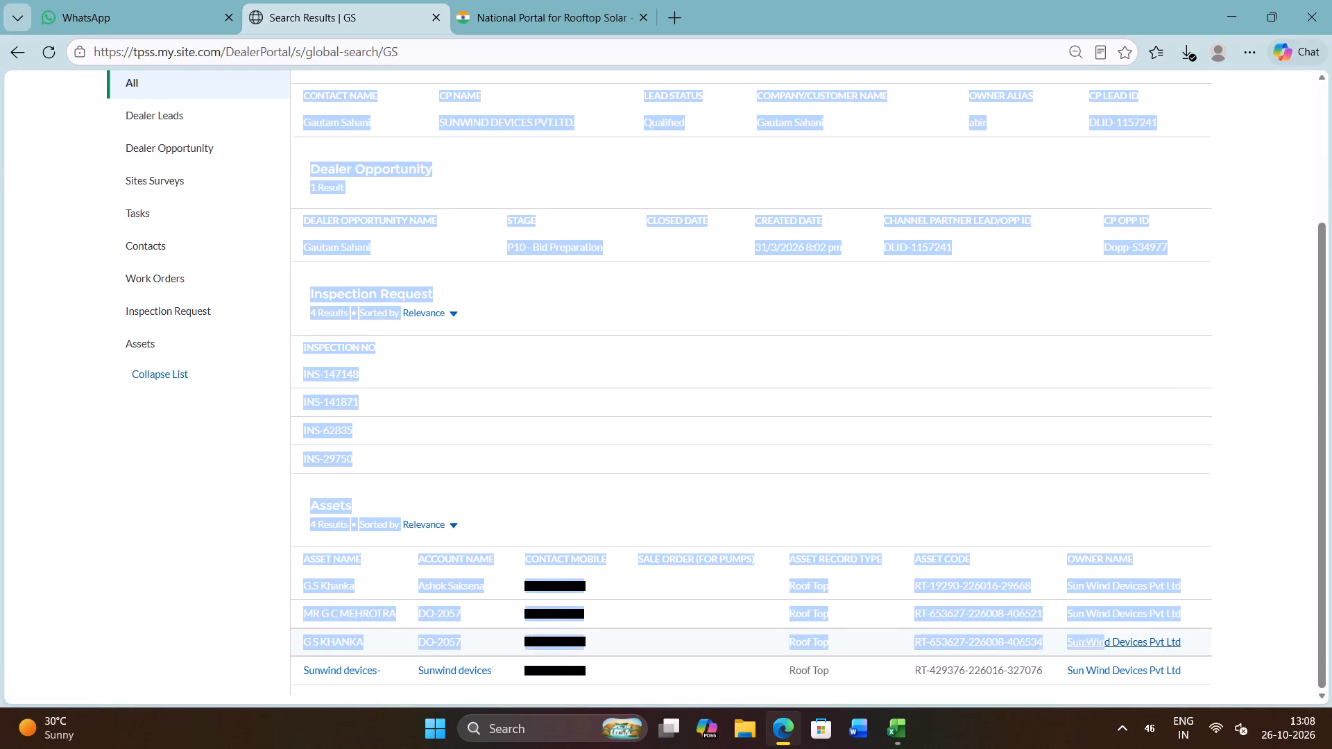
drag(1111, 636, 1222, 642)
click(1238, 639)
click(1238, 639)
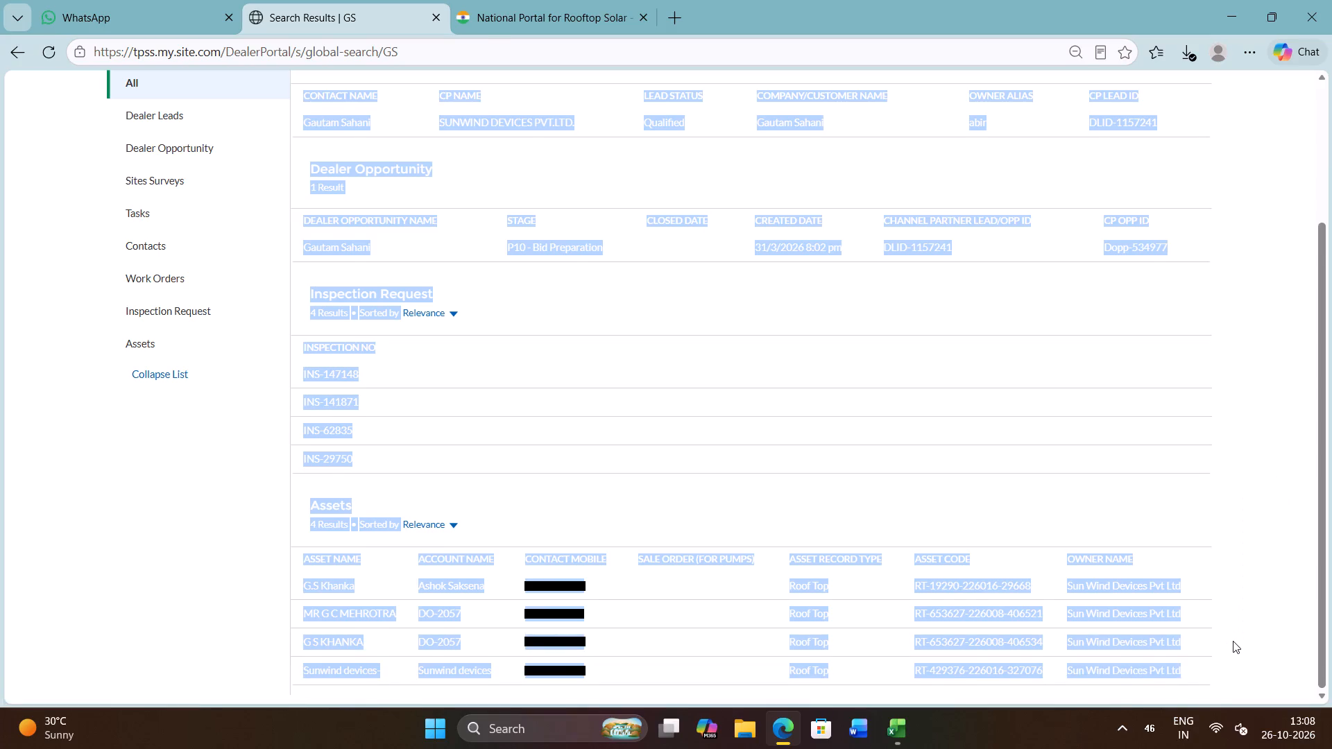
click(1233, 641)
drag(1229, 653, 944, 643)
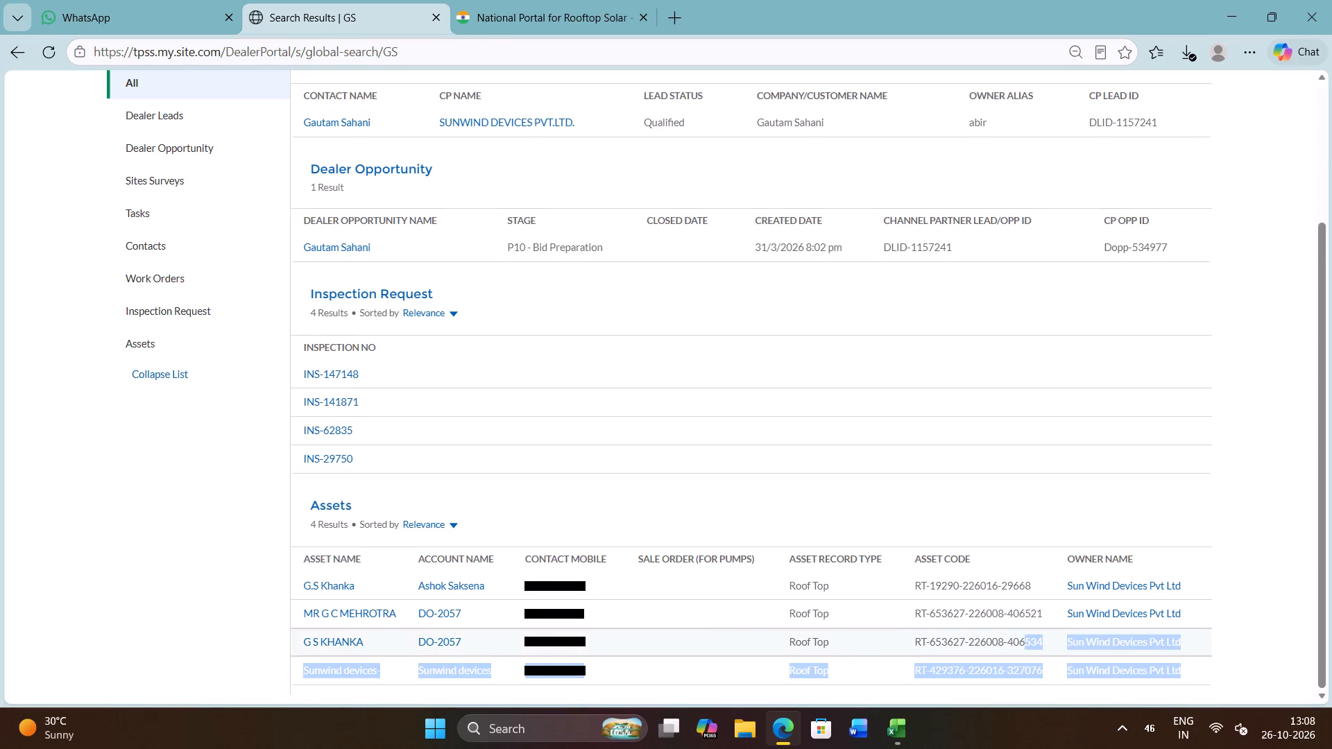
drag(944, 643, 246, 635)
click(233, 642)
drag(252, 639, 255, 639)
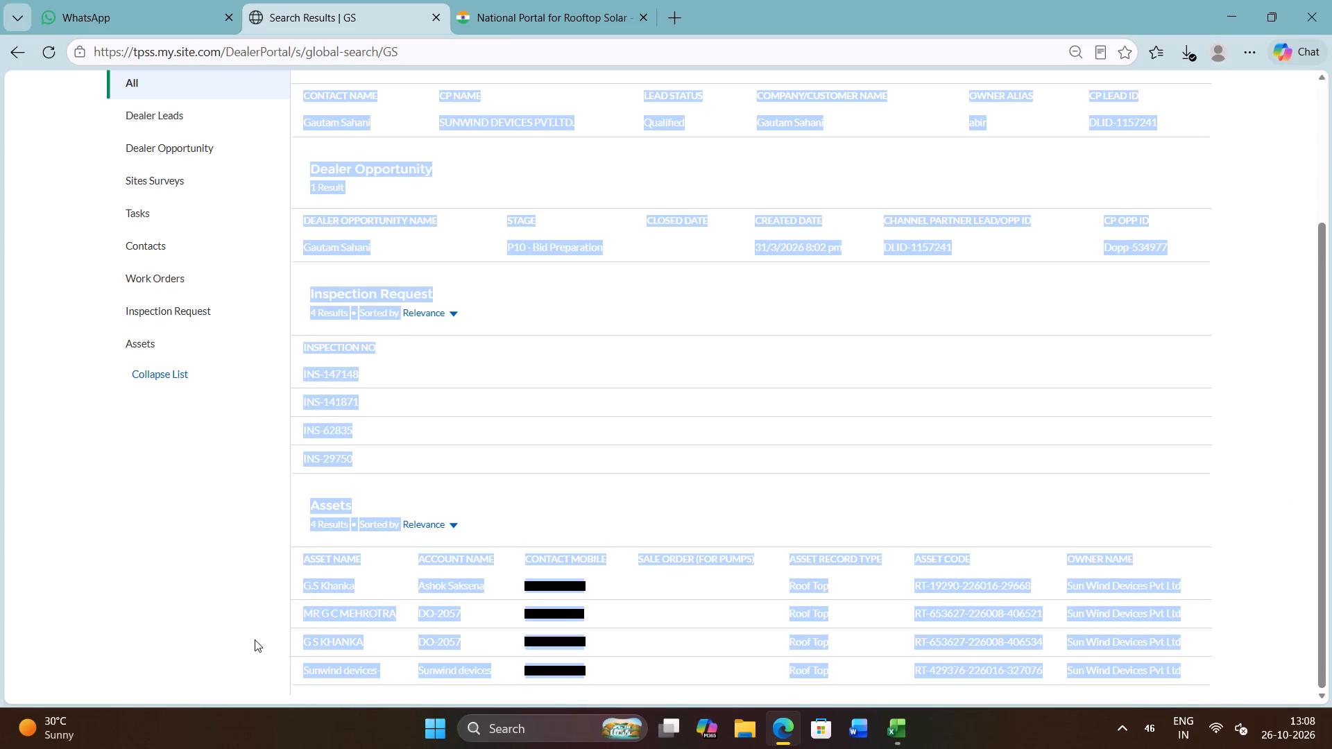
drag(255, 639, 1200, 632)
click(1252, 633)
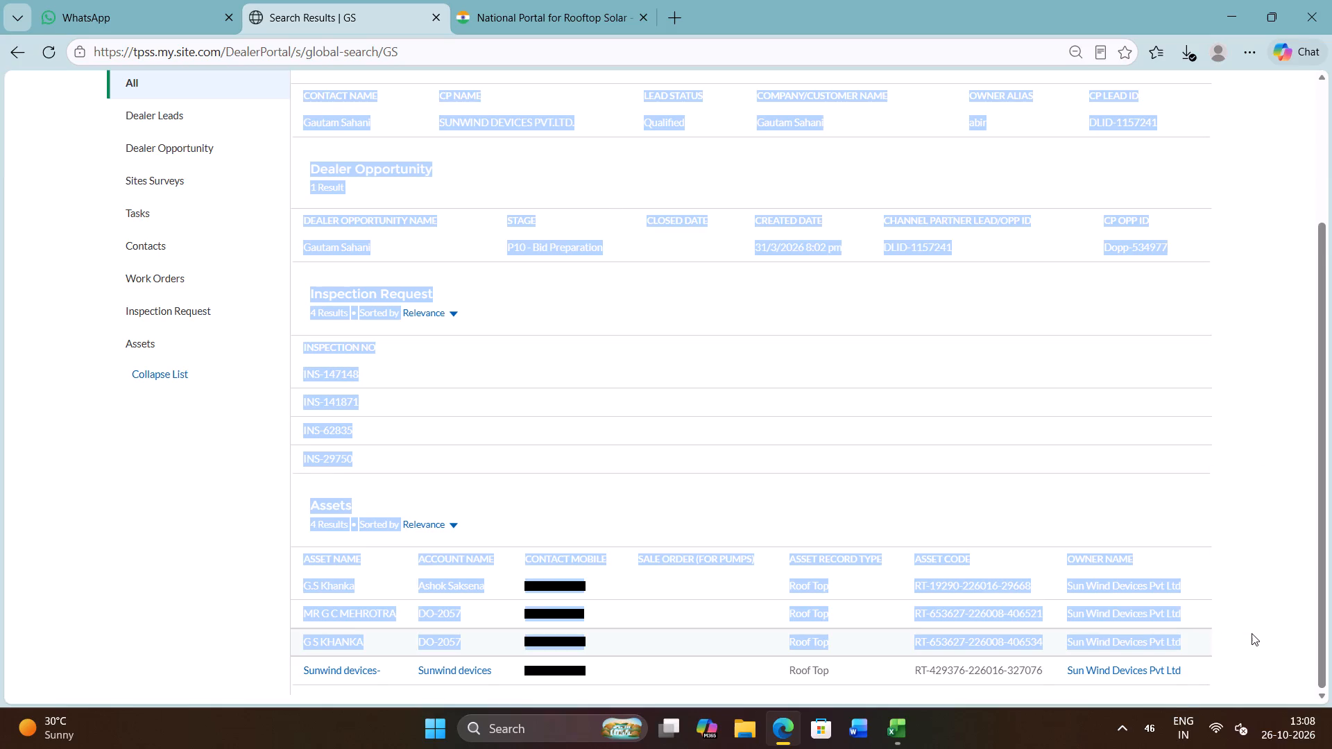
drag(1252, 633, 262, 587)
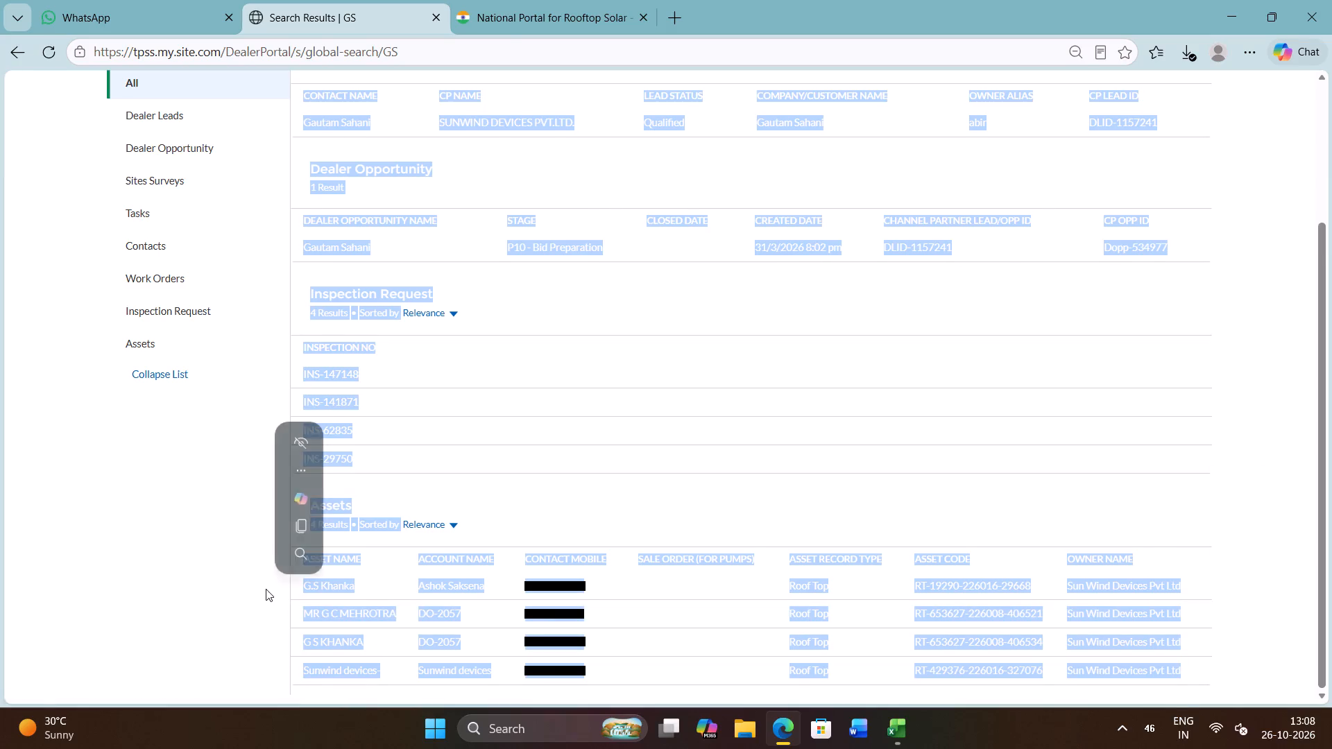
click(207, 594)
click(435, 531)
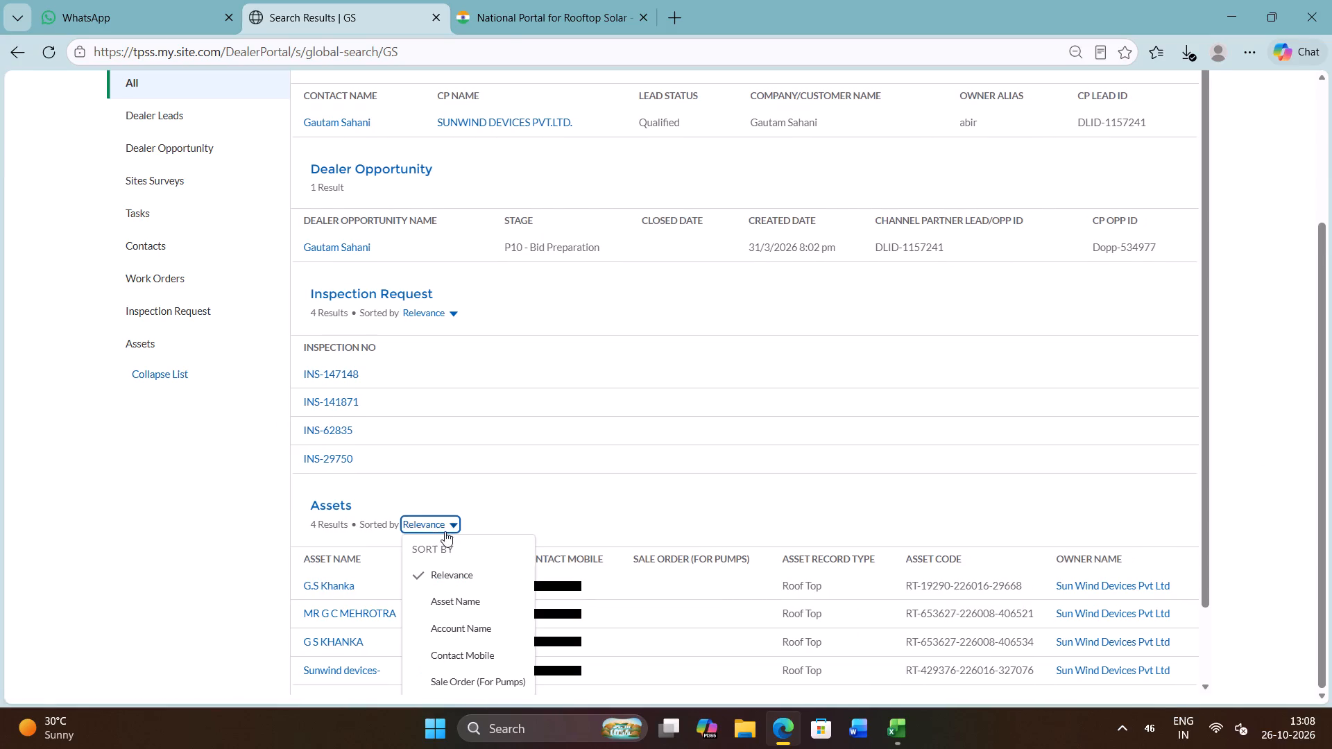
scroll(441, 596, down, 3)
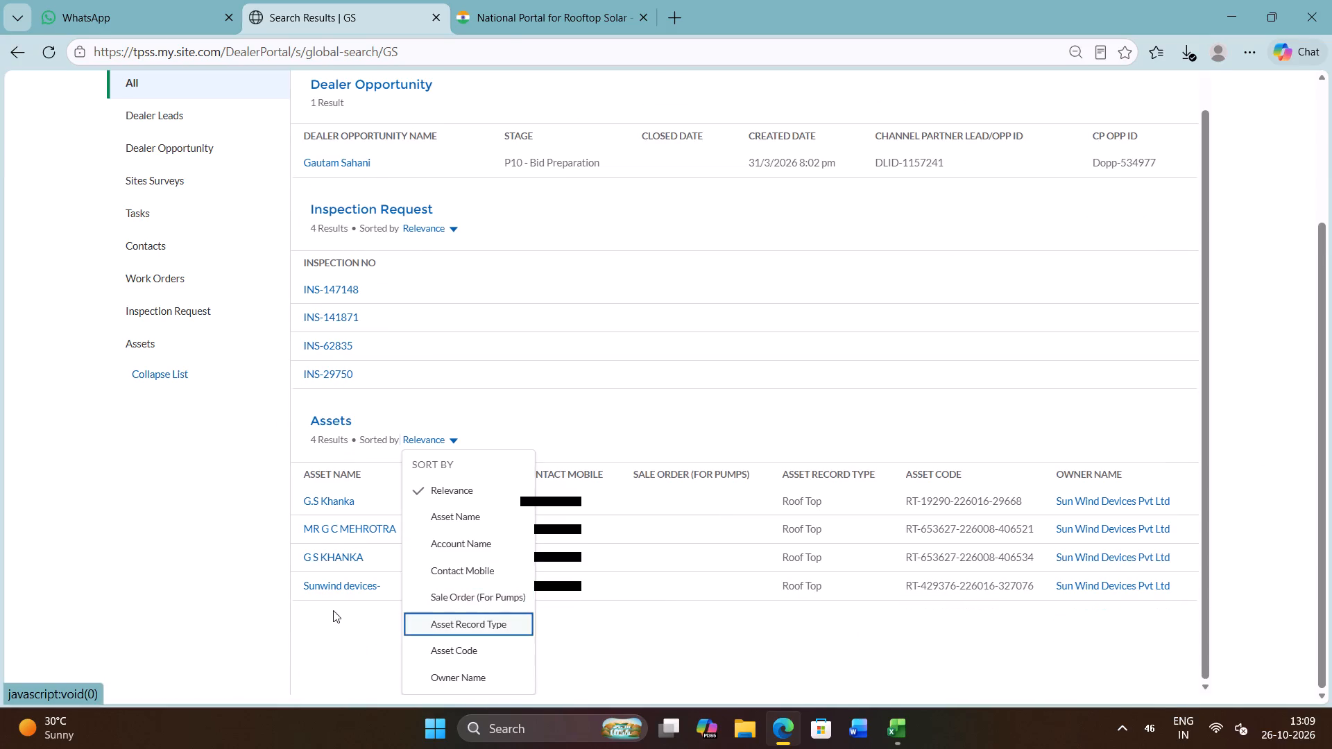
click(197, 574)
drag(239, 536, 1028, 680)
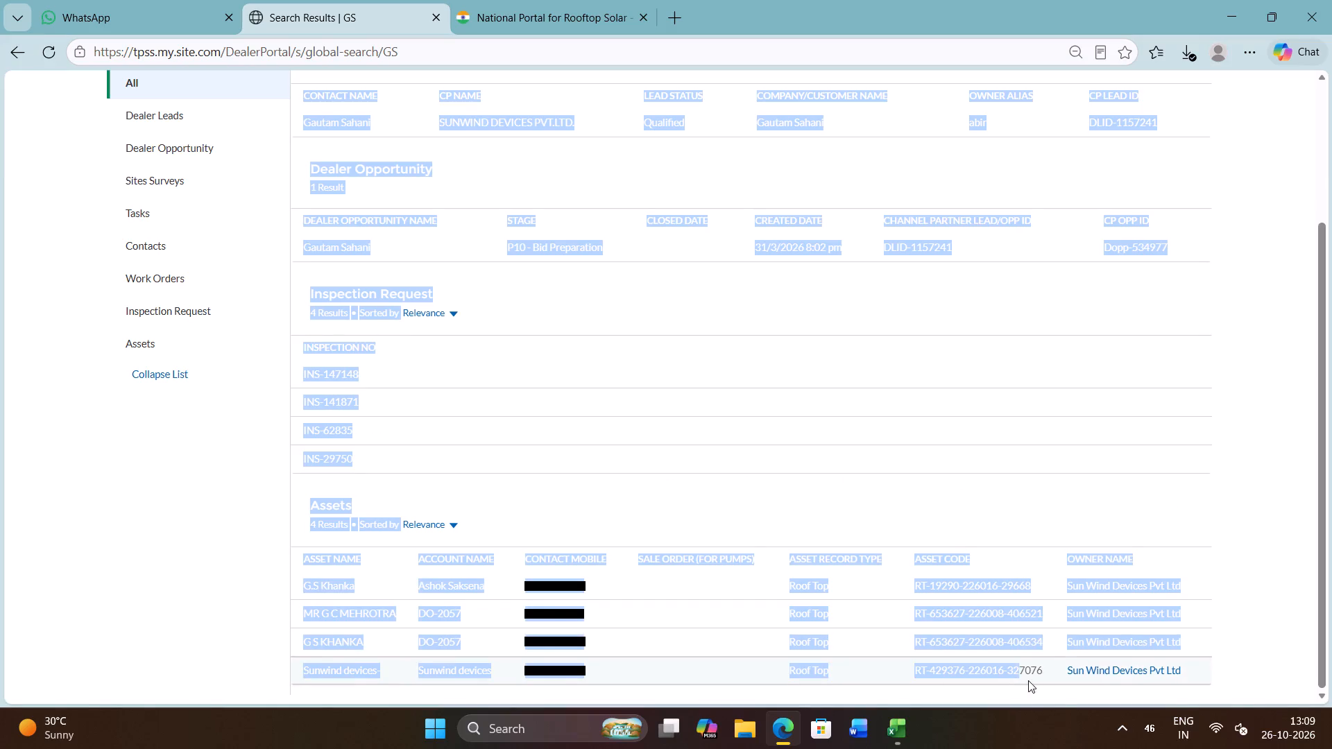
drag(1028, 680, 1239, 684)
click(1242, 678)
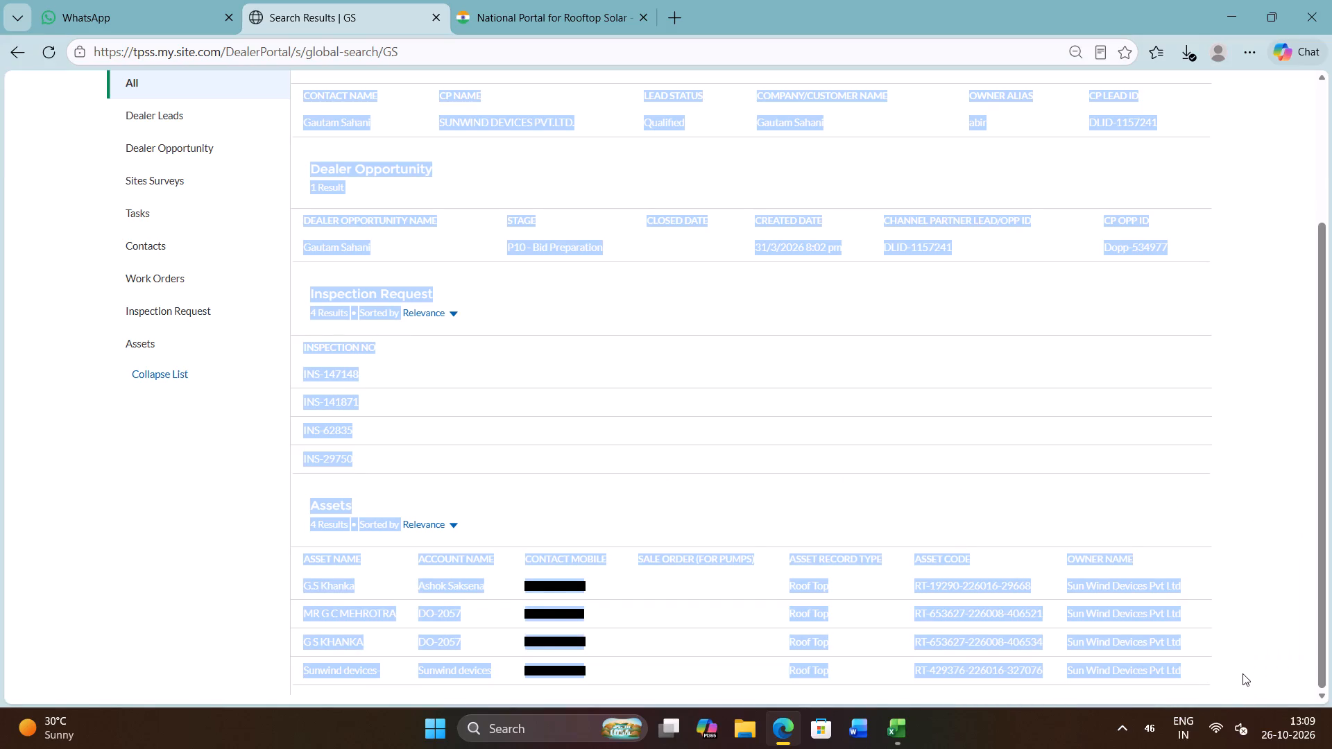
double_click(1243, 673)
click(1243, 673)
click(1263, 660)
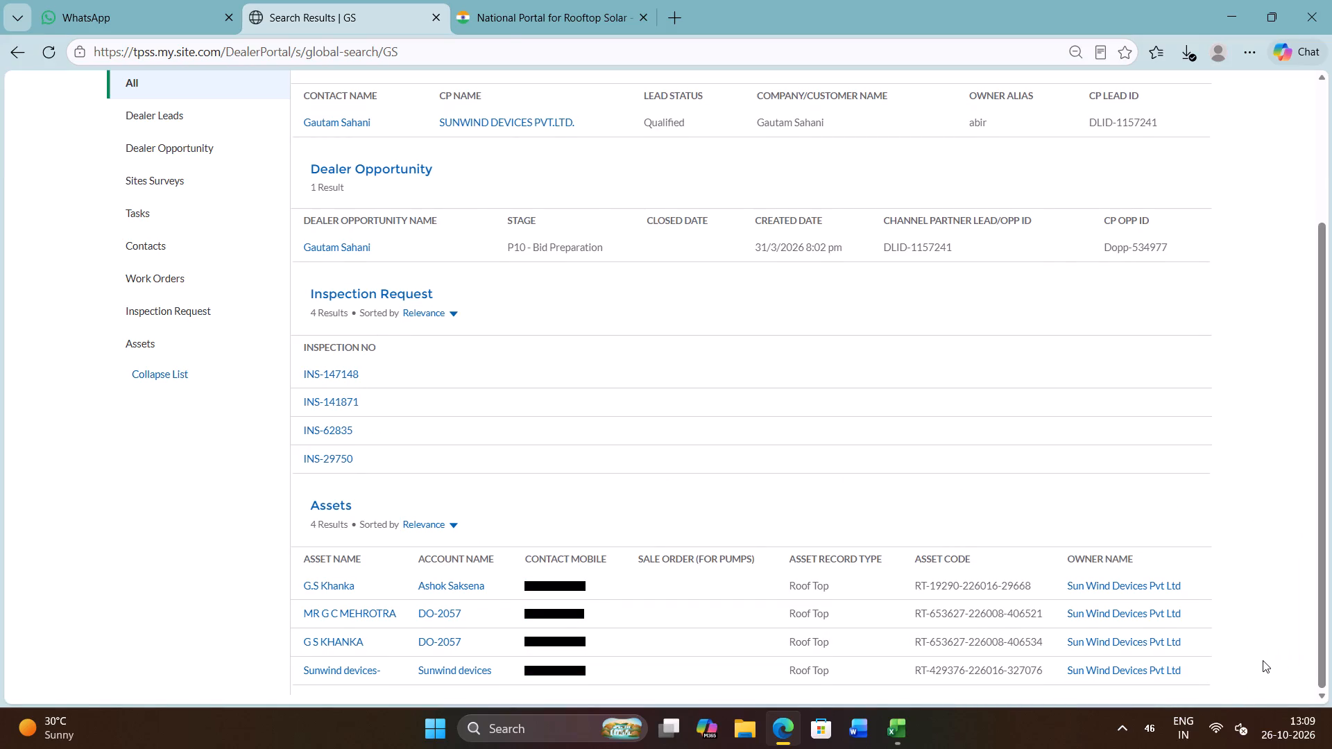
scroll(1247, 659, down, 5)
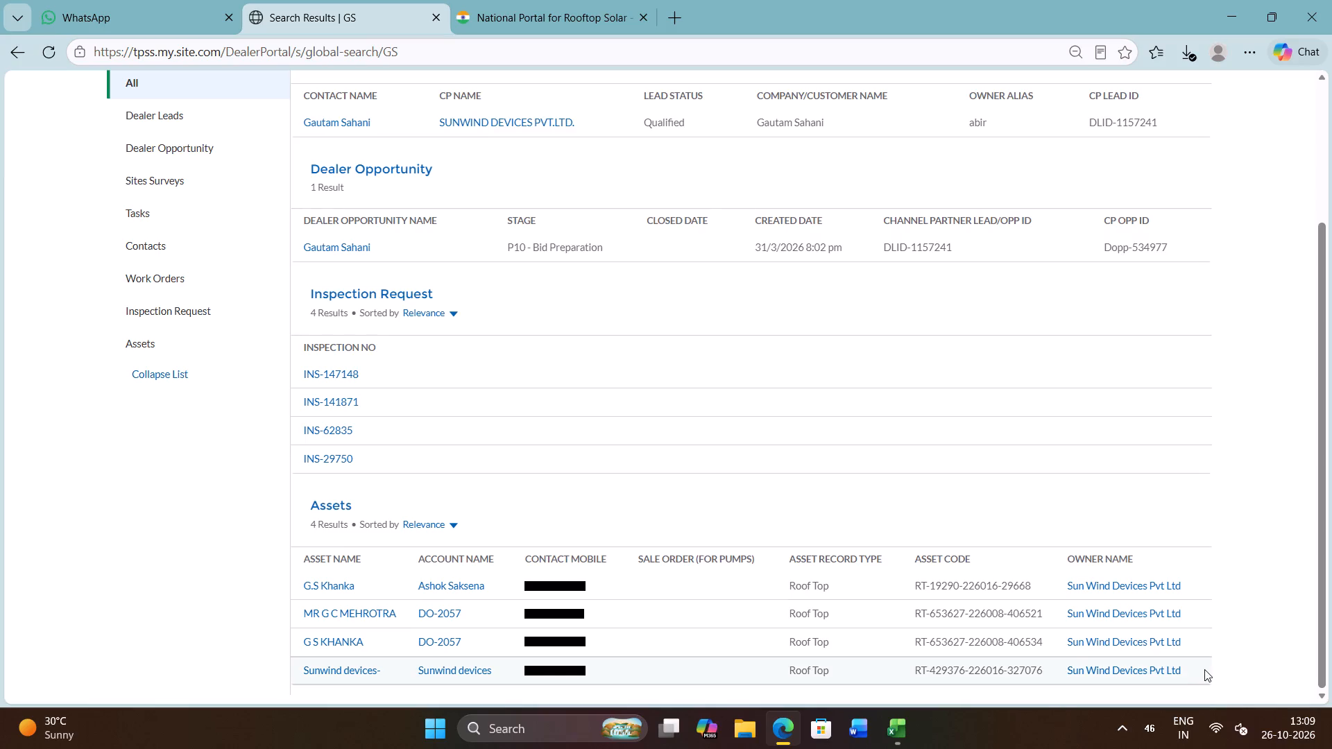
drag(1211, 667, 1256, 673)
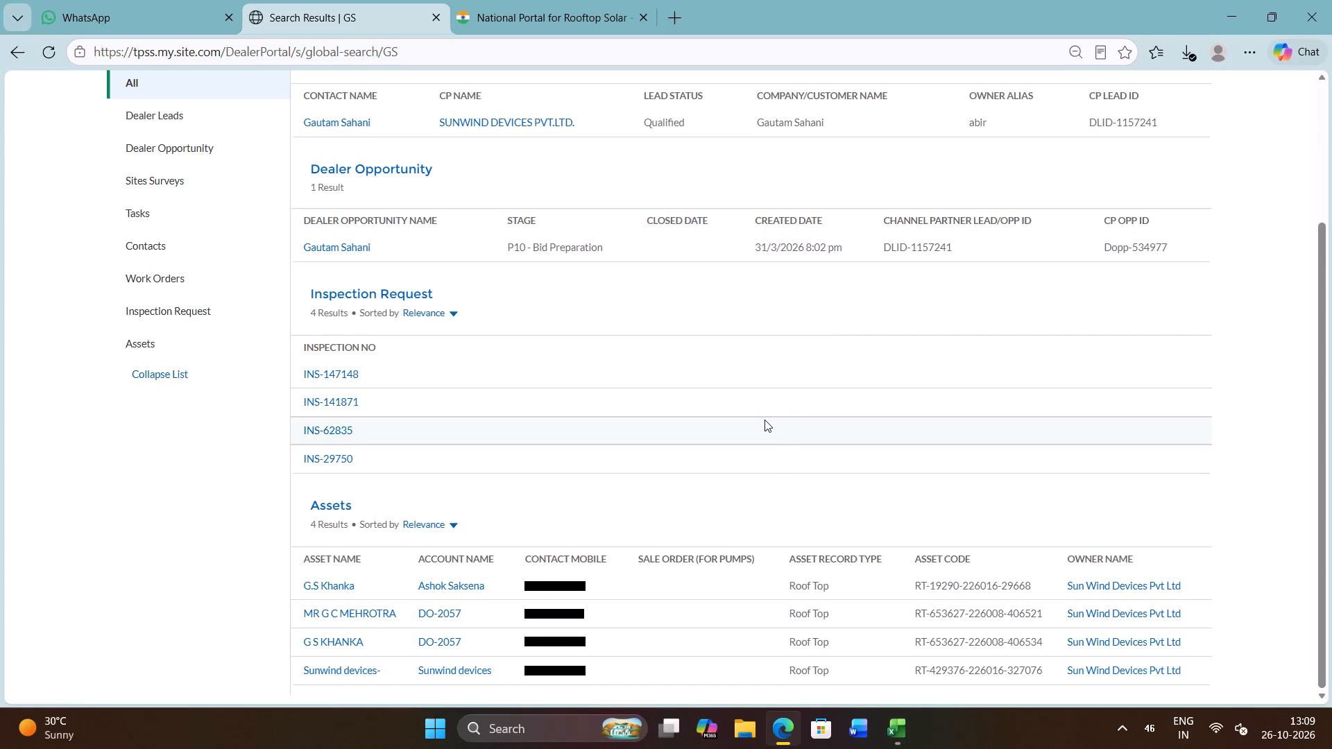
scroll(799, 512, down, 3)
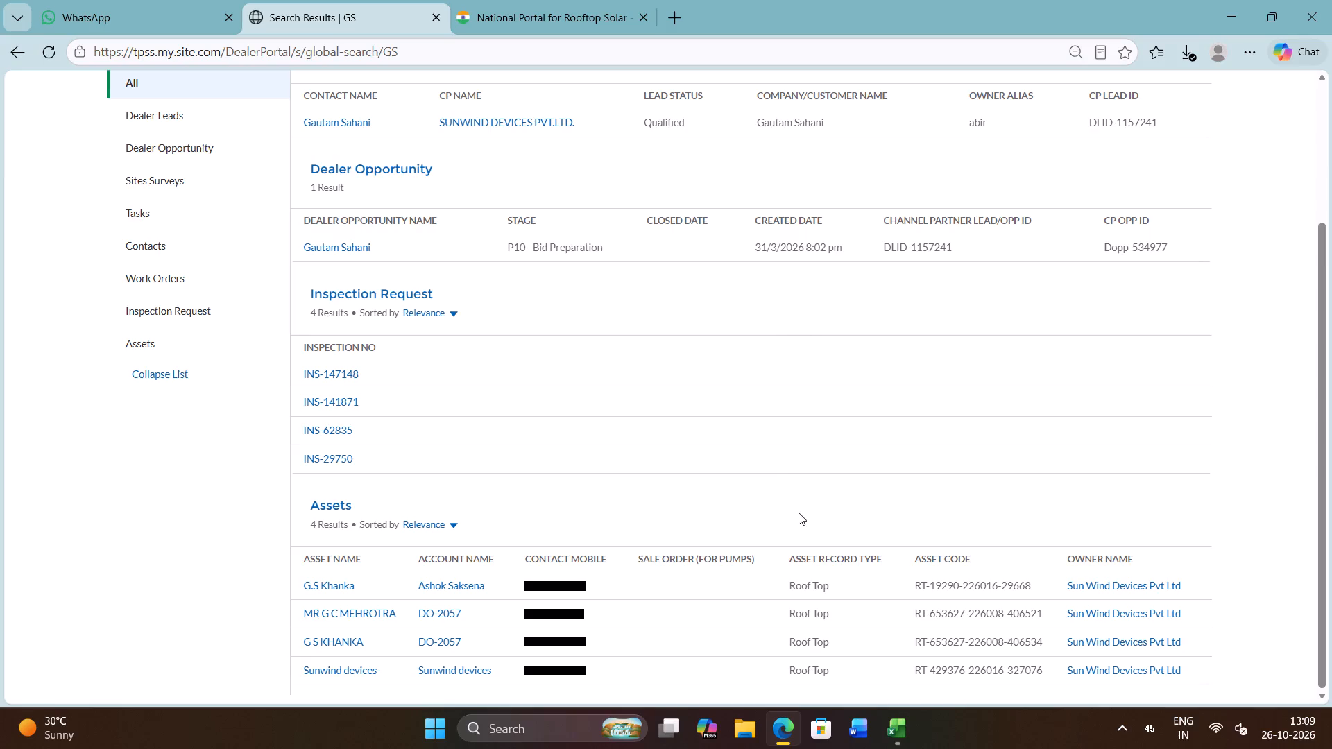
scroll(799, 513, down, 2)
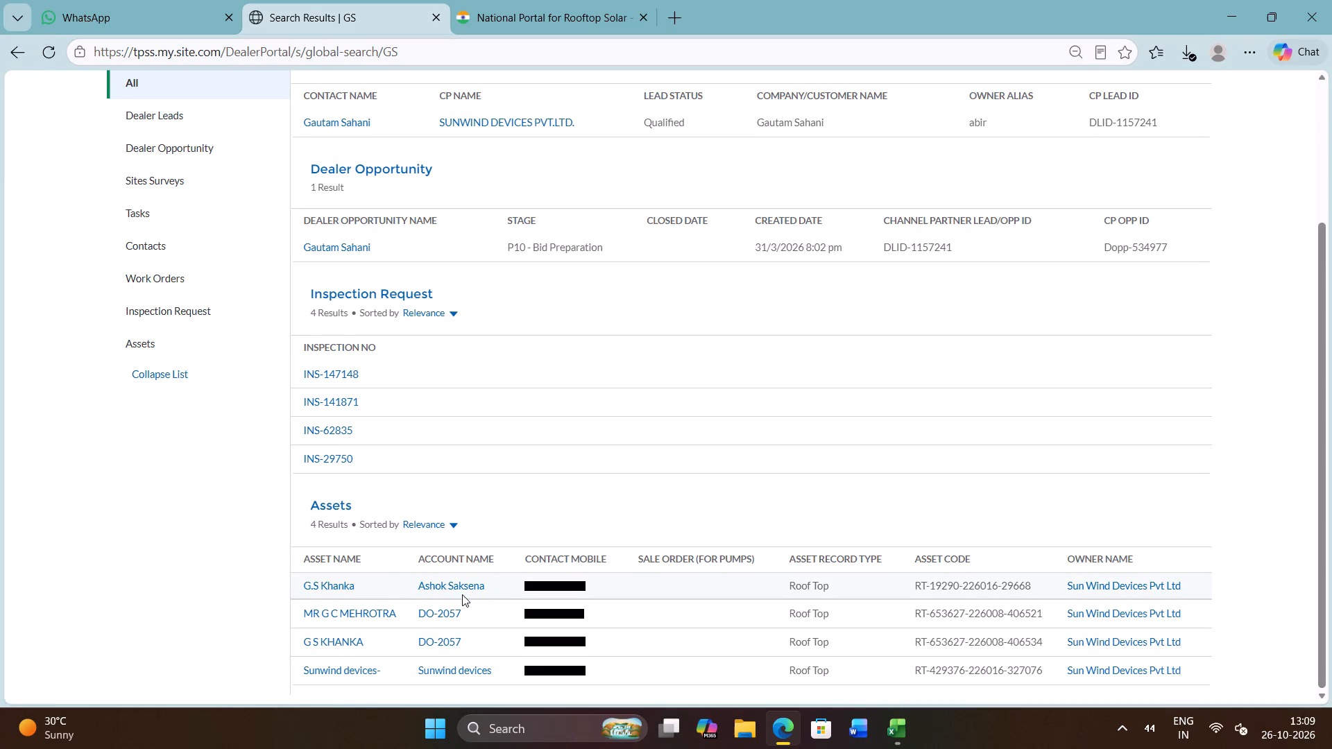
click(338, 639)
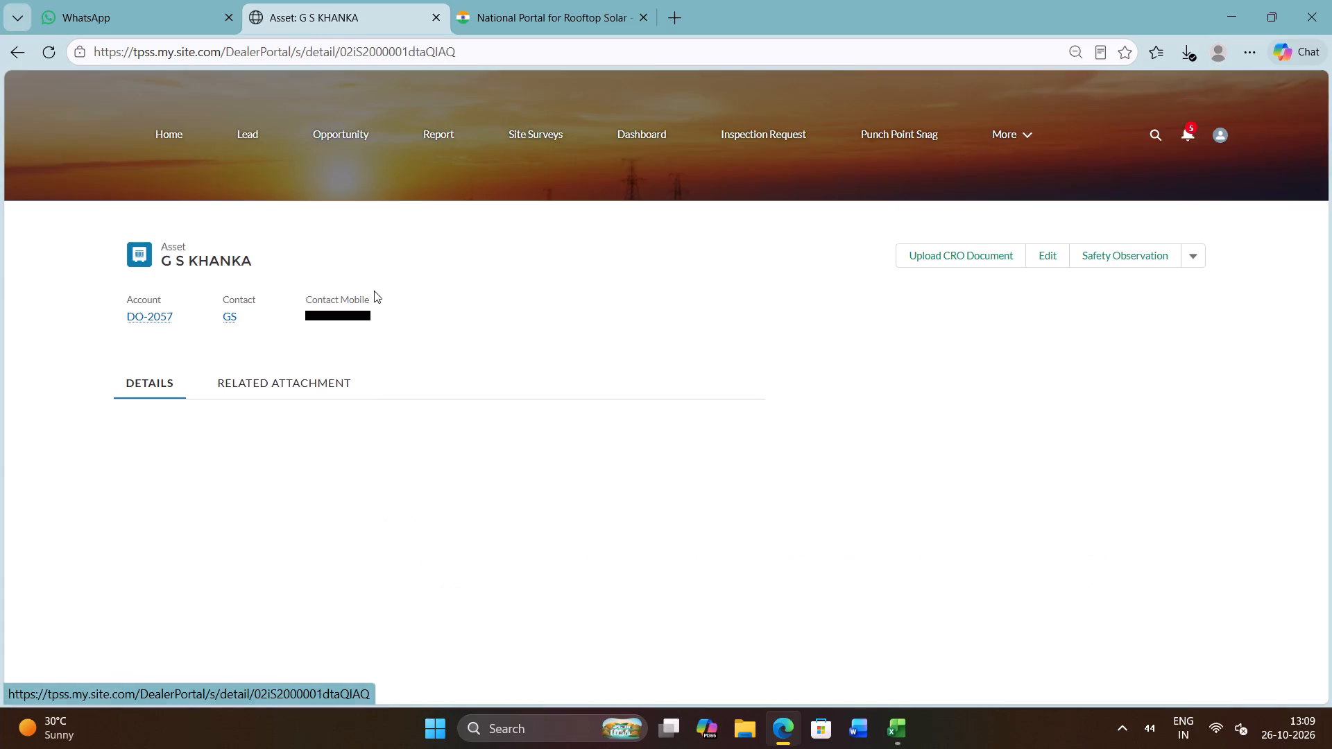
click(283, 381)
scroll(314, 377, down, 9)
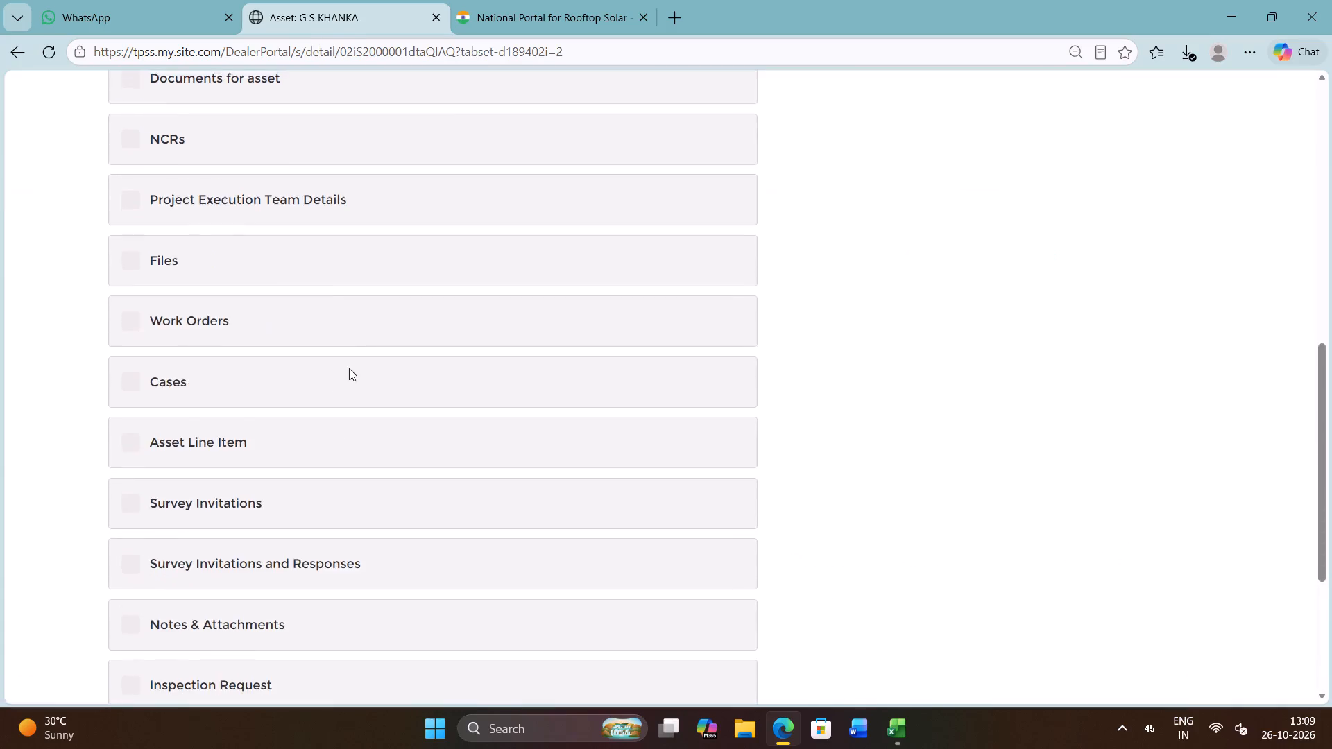
click(9, 57)
scroll(360, 449, down, 4)
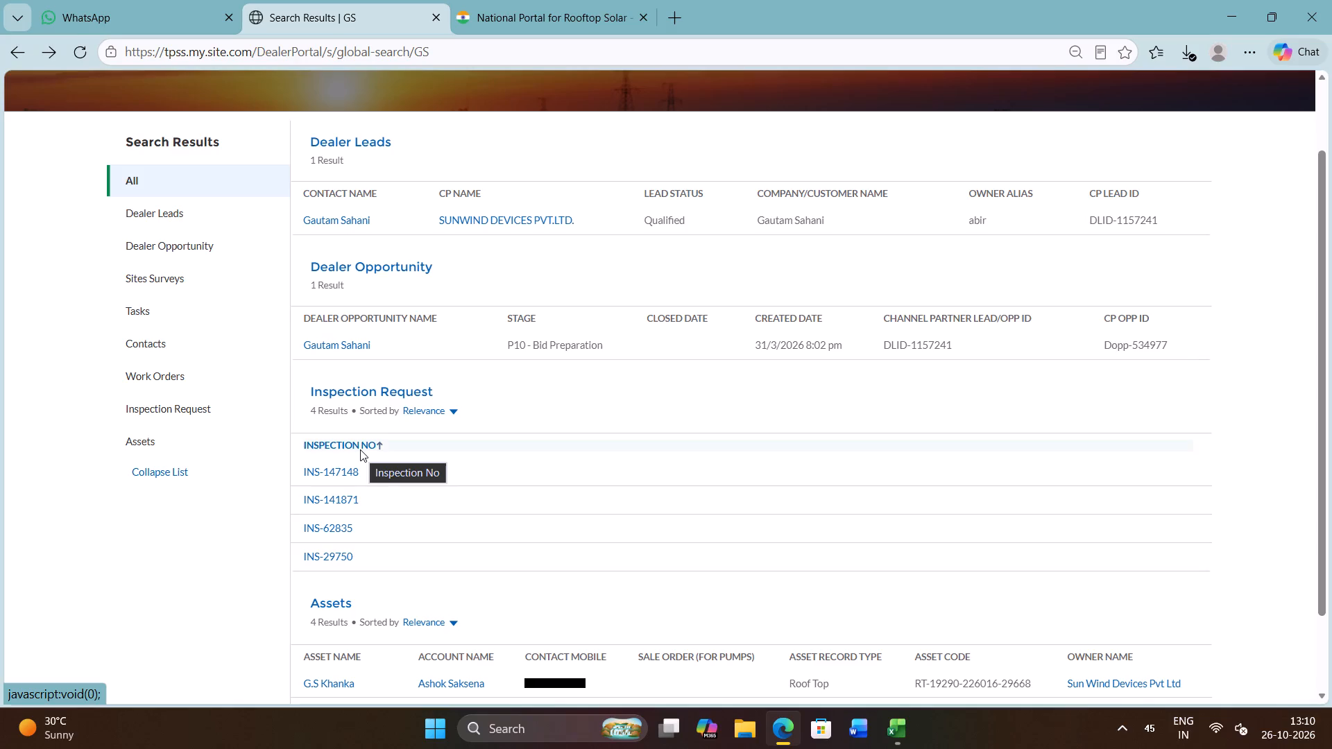
scroll(360, 449, down, 3)
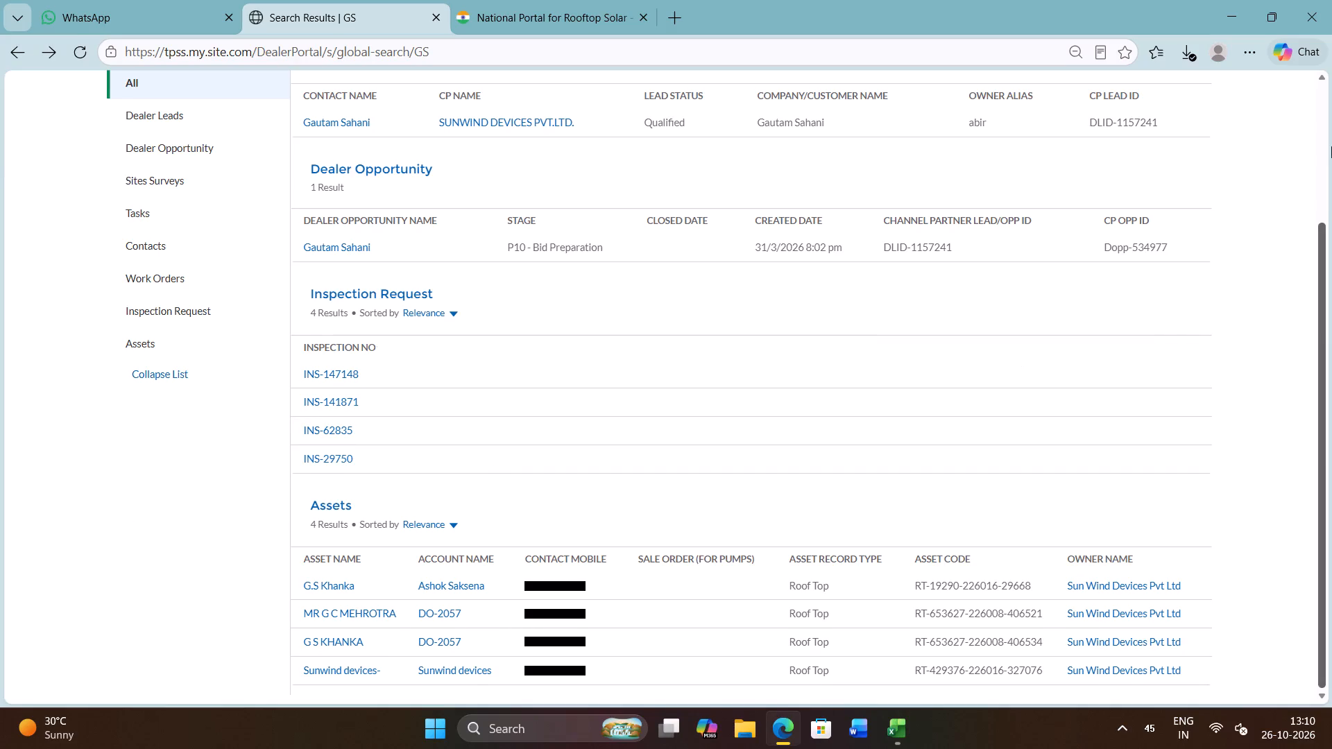
Search the portal for 326383 and open inspection request INS-326383.
scroll(1331, 131, up, 5)
click(1144, 134)
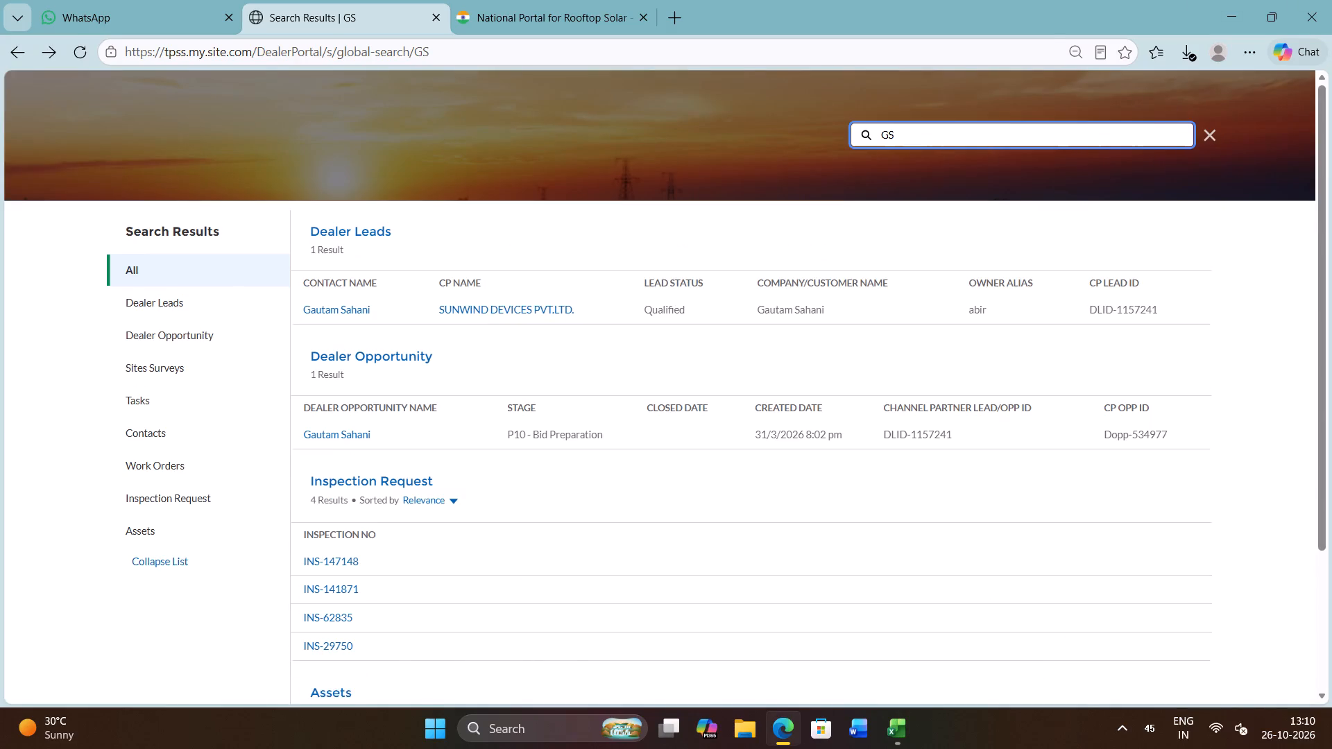
key(BackSpace)
key(BackSpace)
key(BackSpace)
key(BackSpace)
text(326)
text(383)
click(976, 158)
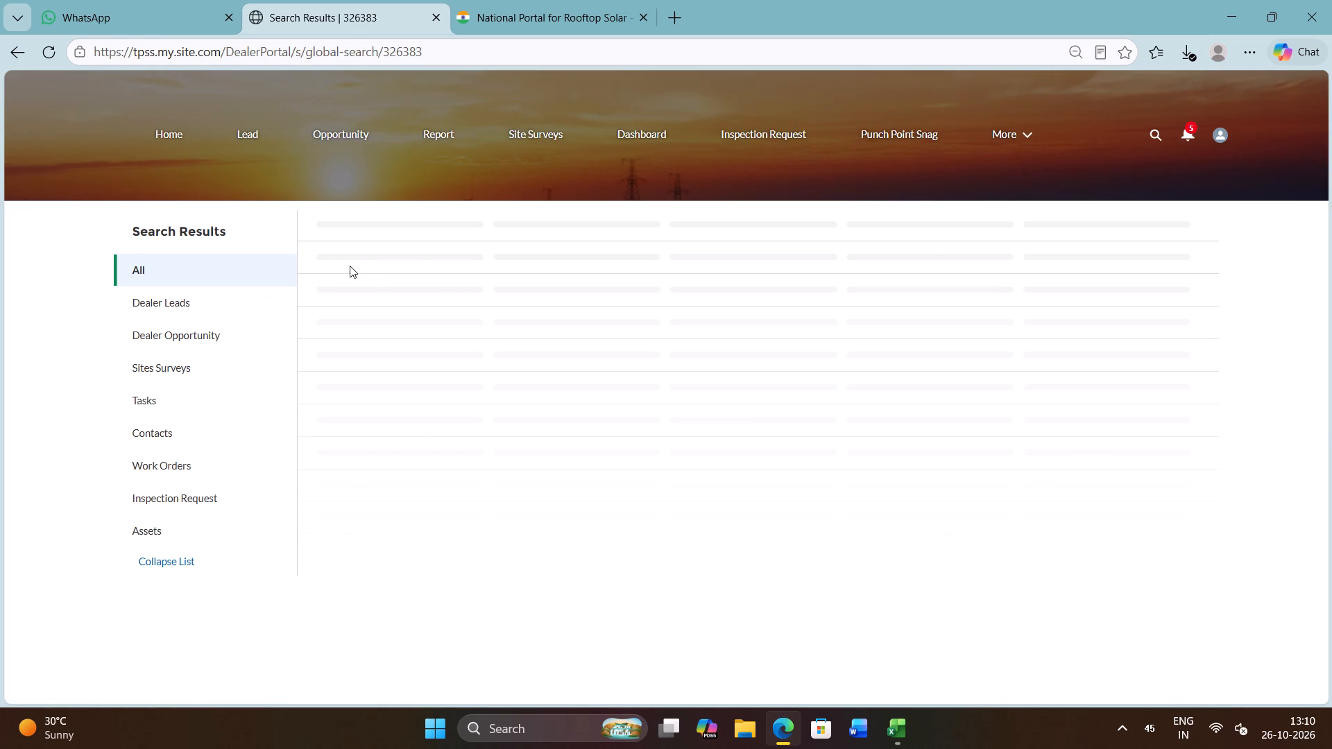
scroll(350, 266, down, 1)
click(339, 312)
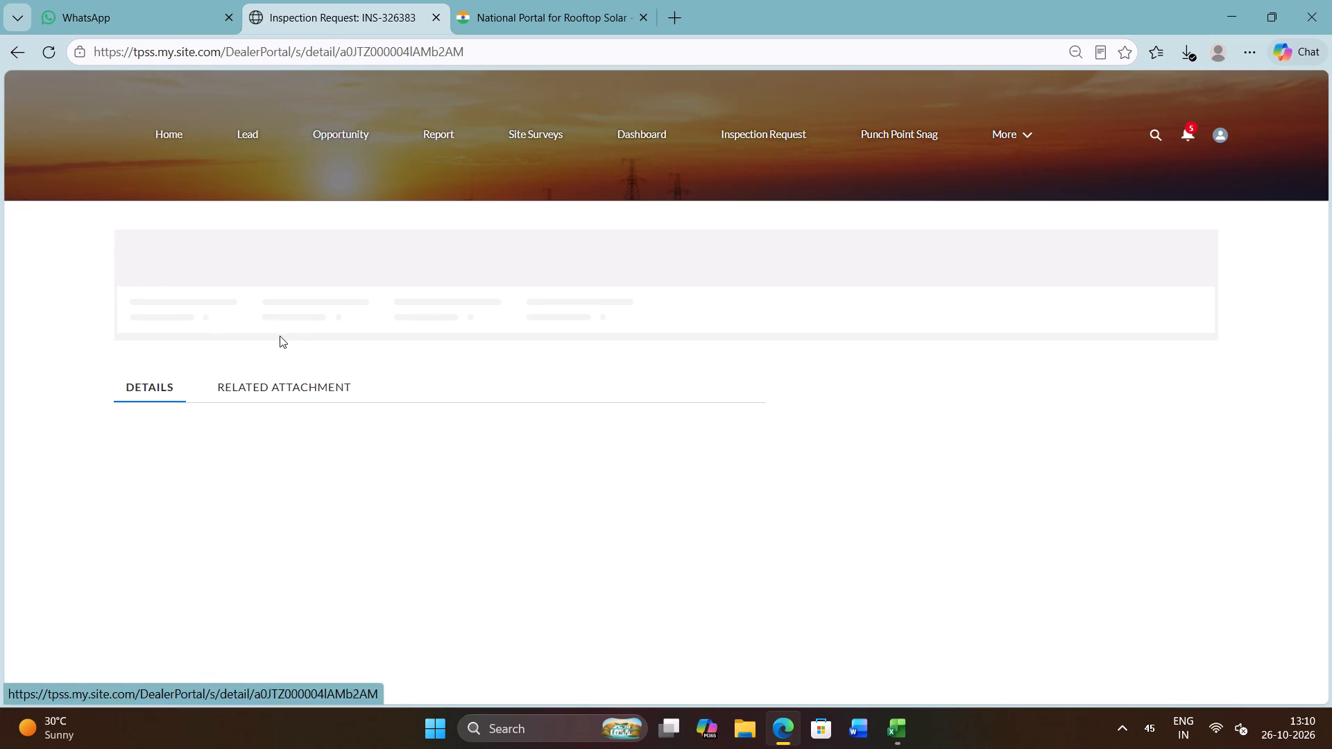
Examine the inspection request's related history, asset documents, notes and files.
click(282, 316)
scroll(352, 363, down, 3)
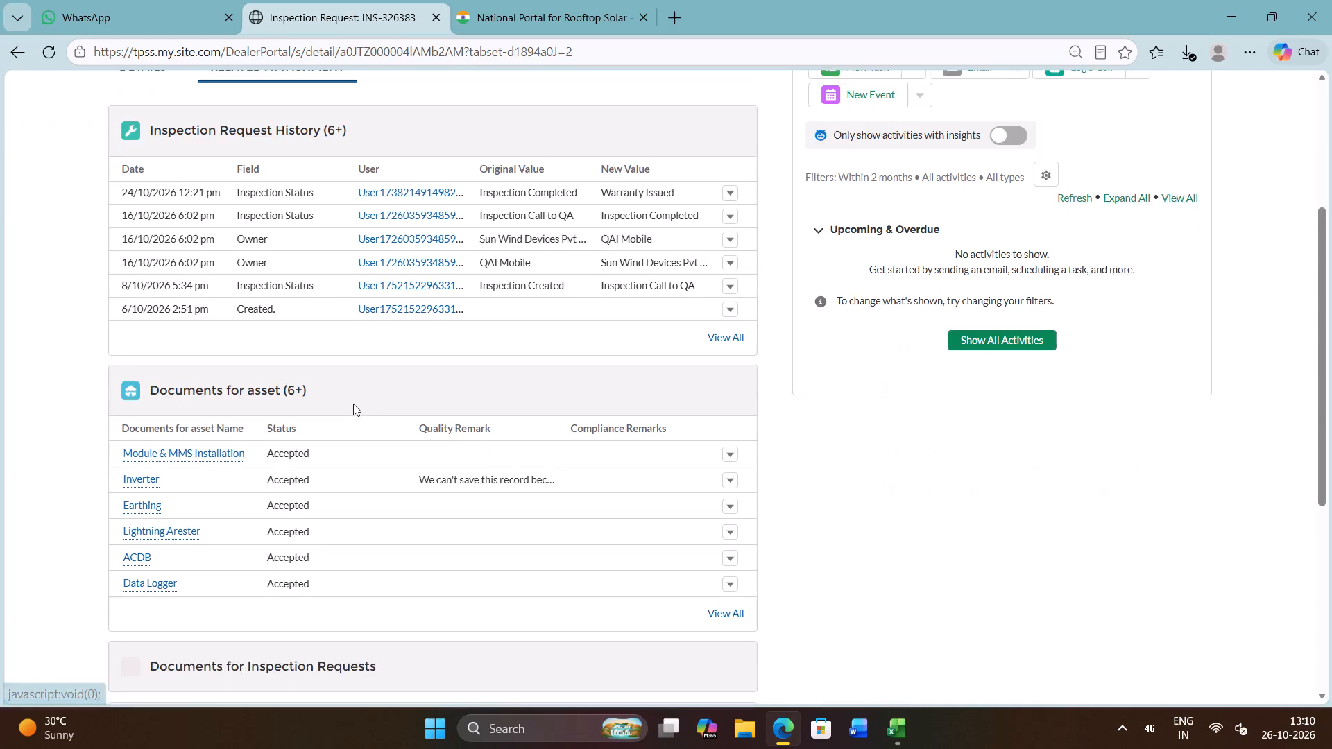
scroll(398, 429, down, 5)
scroll(275, 454, down, 1)
scroll(198, 363, up, 4)
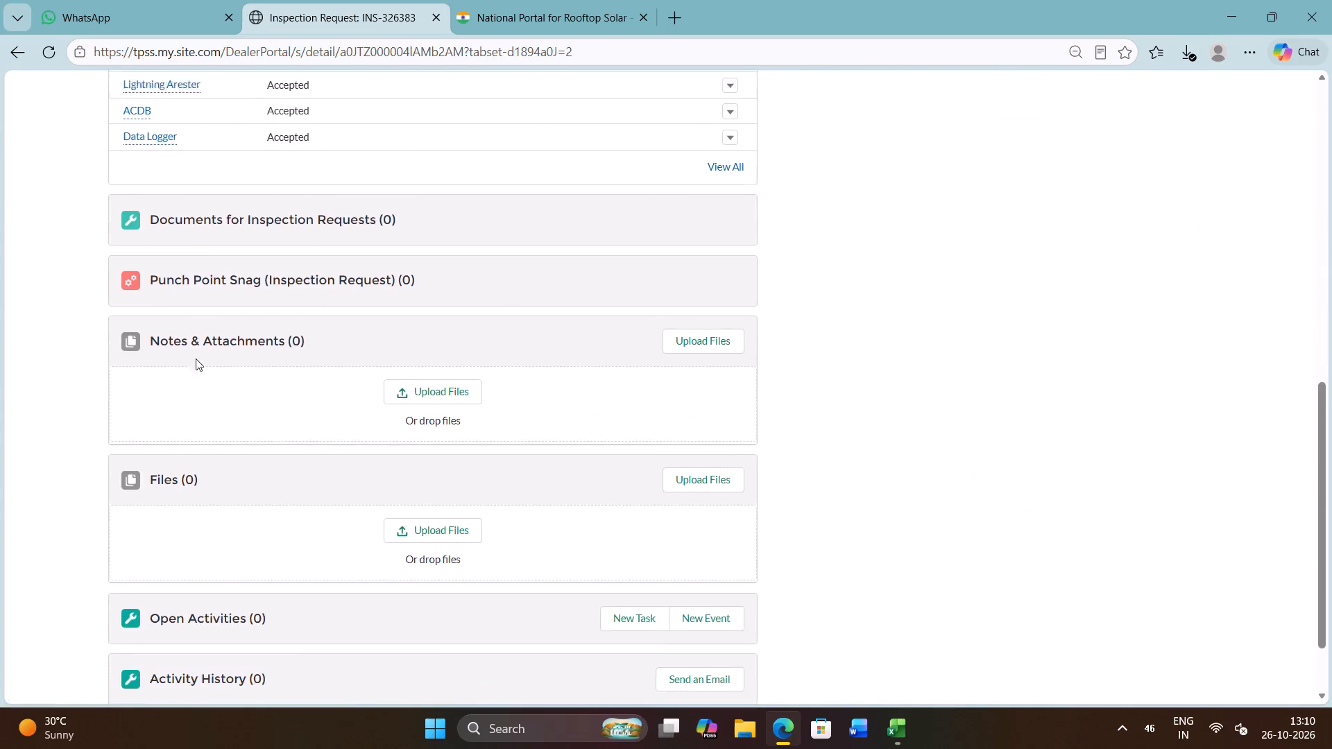
scroll(196, 359, up, 2)
Open the asset linked in the inspection request's details and check its related history, documents and files.
click(142, 126)
click(157, 235)
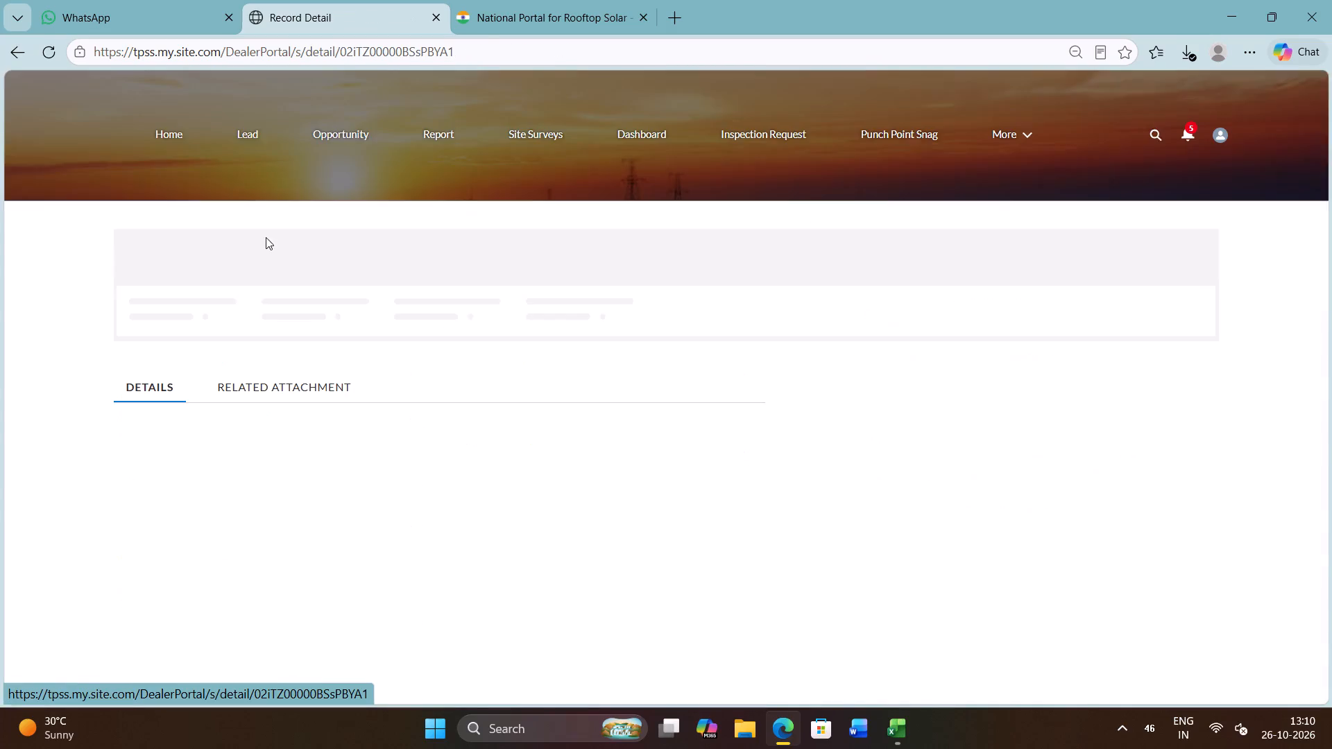
click(288, 379)
scroll(524, 397, down, 5)
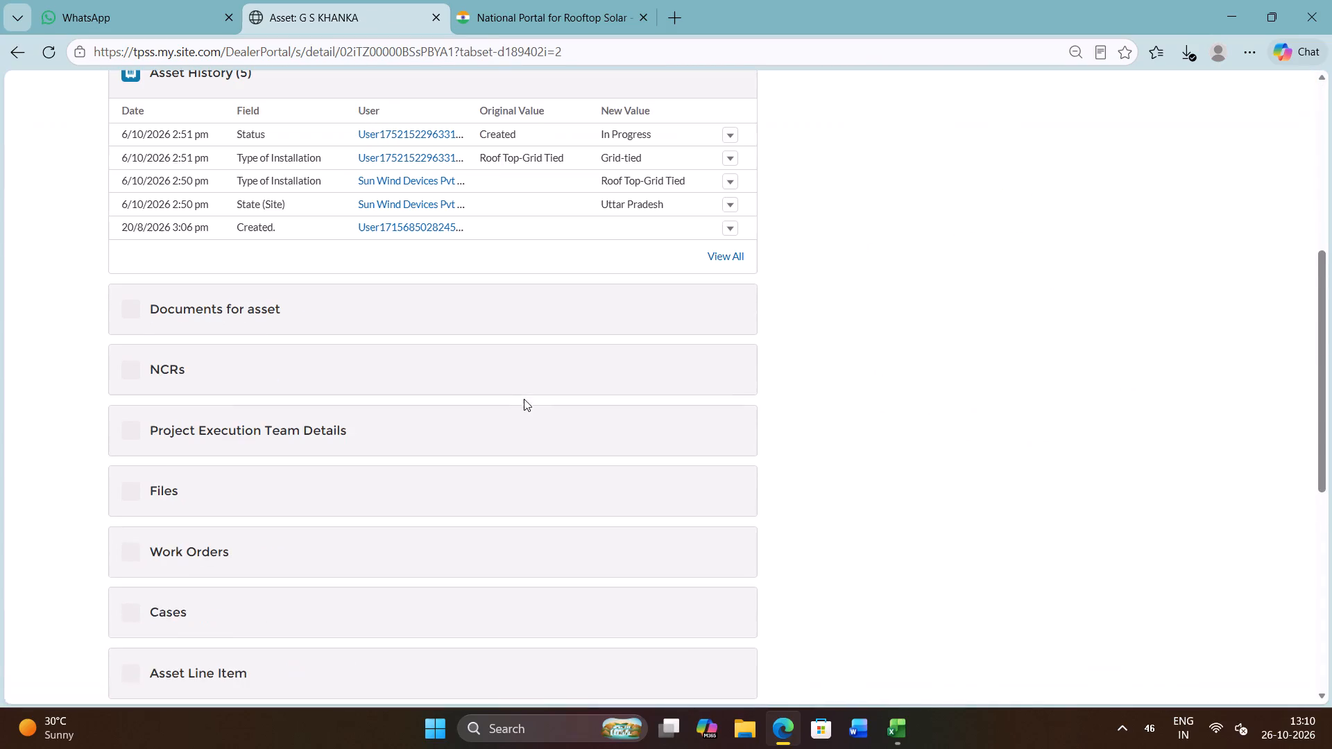
scroll(270, 413, down, 3)
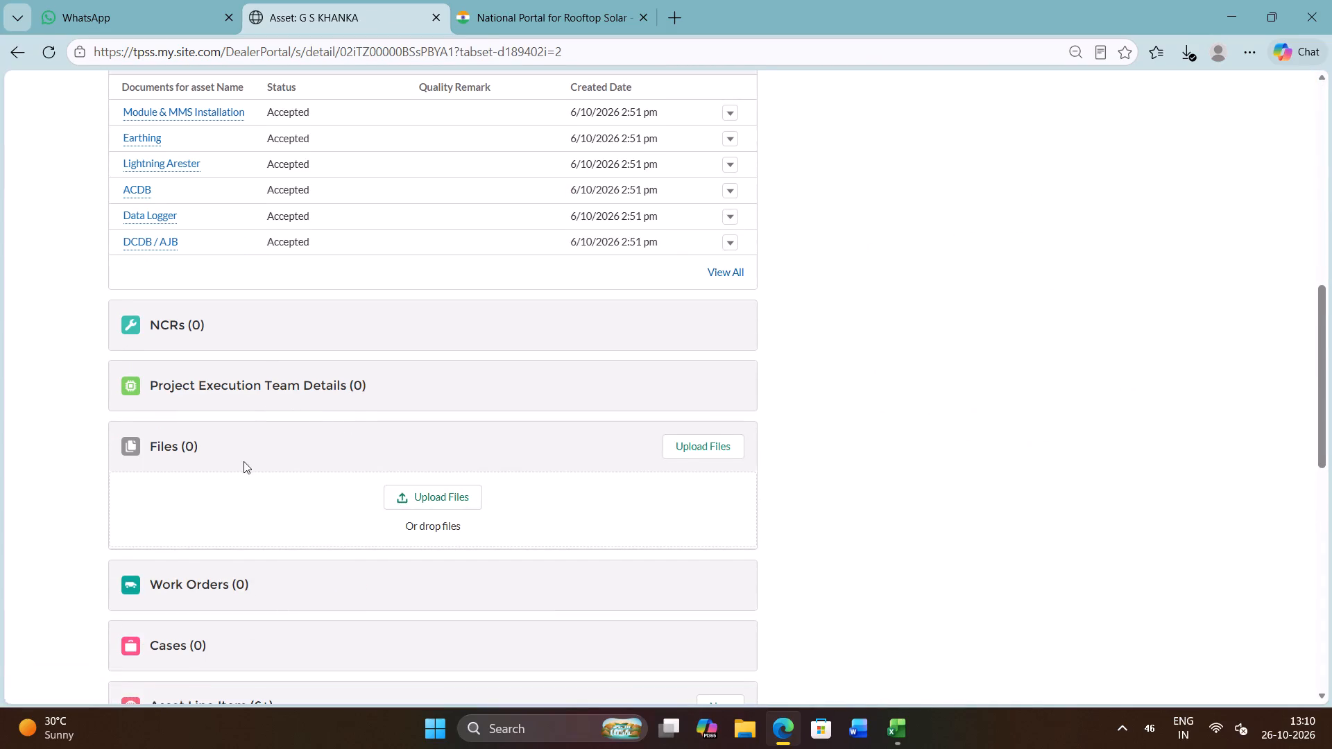
scroll(247, 460, up, 6)
scroll(330, 350, up, 4)
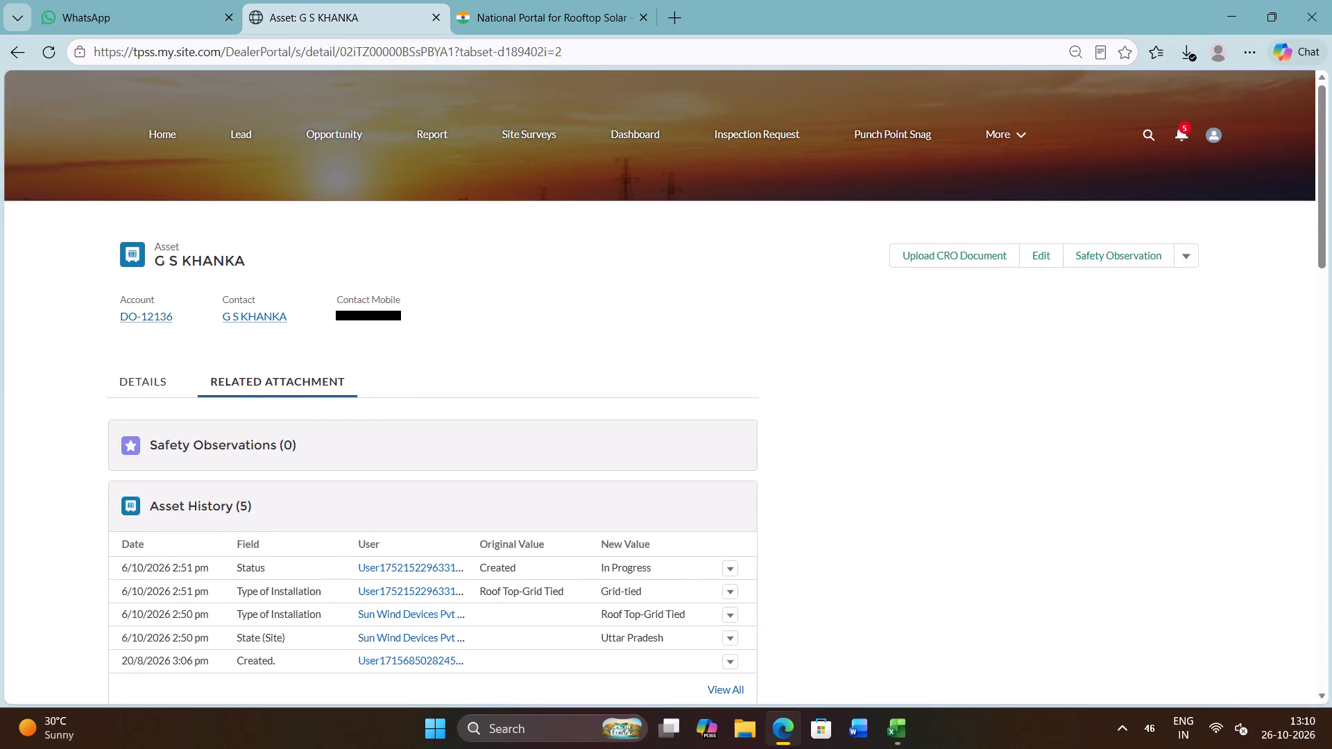
Copy the asset's name from its record and search the portal for that name.
drag(237, 256, 146, 261)
click(151, 261)
click(154, 261)
drag(156, 261, 301, 261)
click(302, 261)
key(ctrl+c)
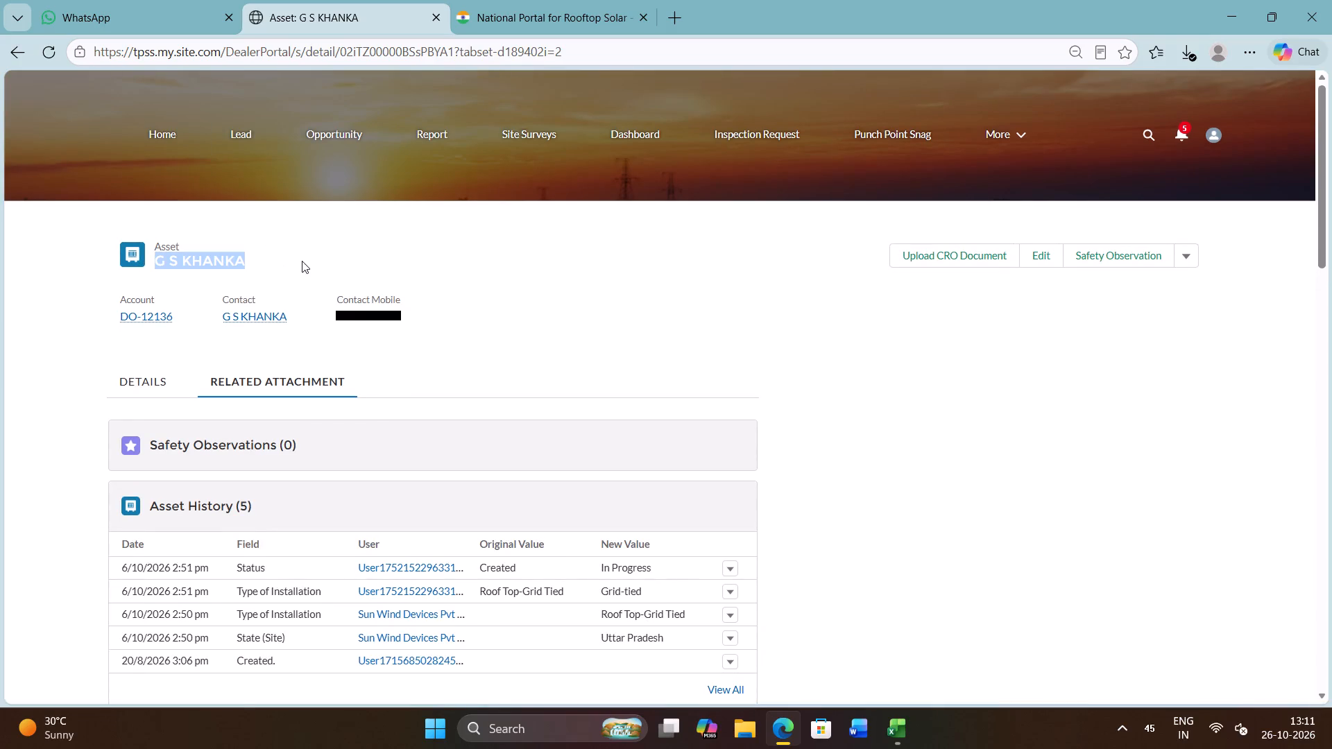
key(ctrl+c)
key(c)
click(1145, 135)
drag(1048, 142, 605, 146)
key(ctrl+v)
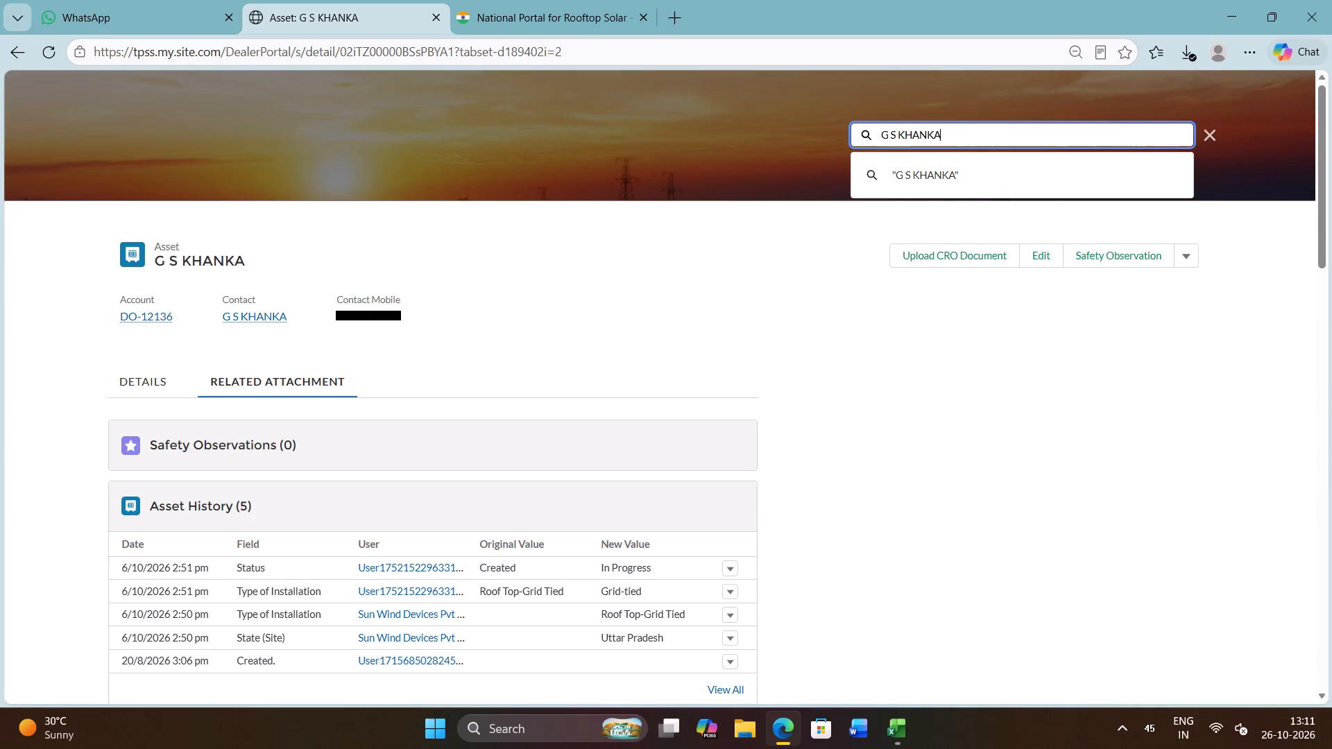
key(Return)
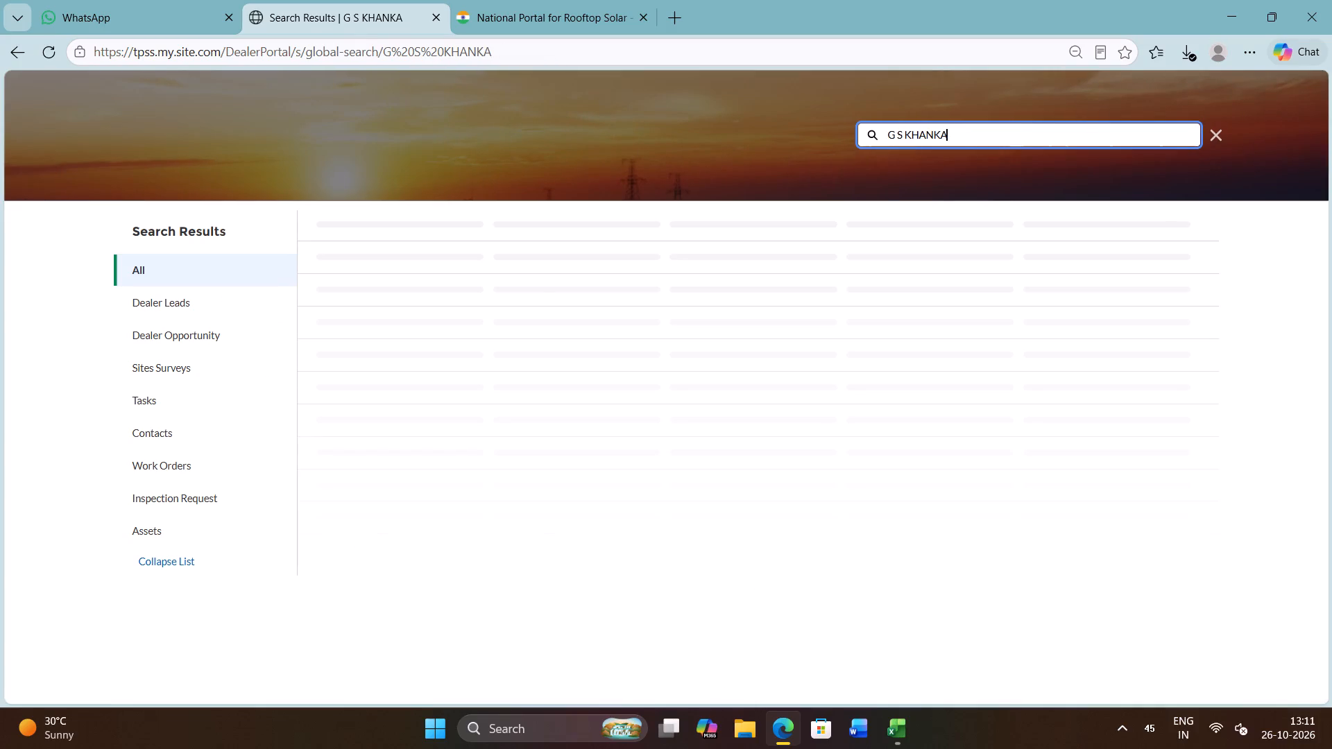
scroll(711, 420, down, 2)
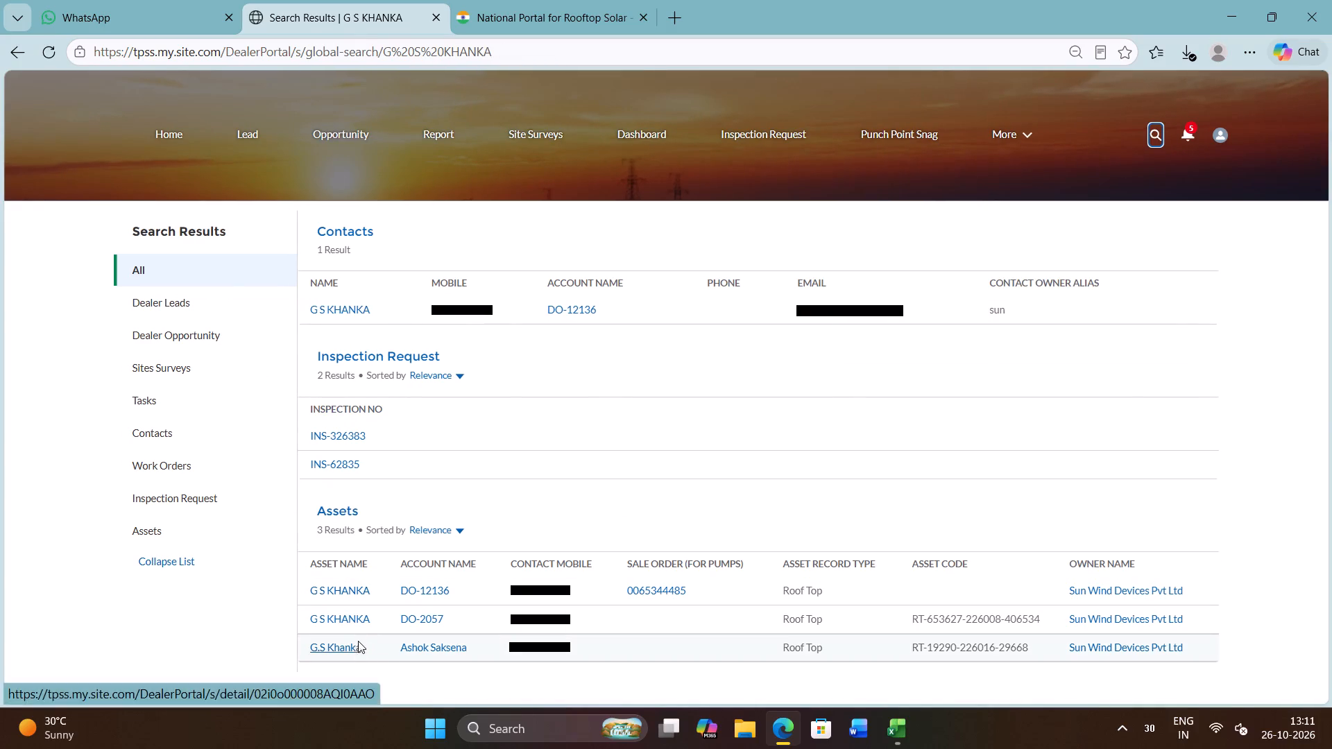
Open the DO-12136 asset from the results and examine its related documents, files, line items, attachments and inspection requests.
click(339, 594)
click(277, 379)
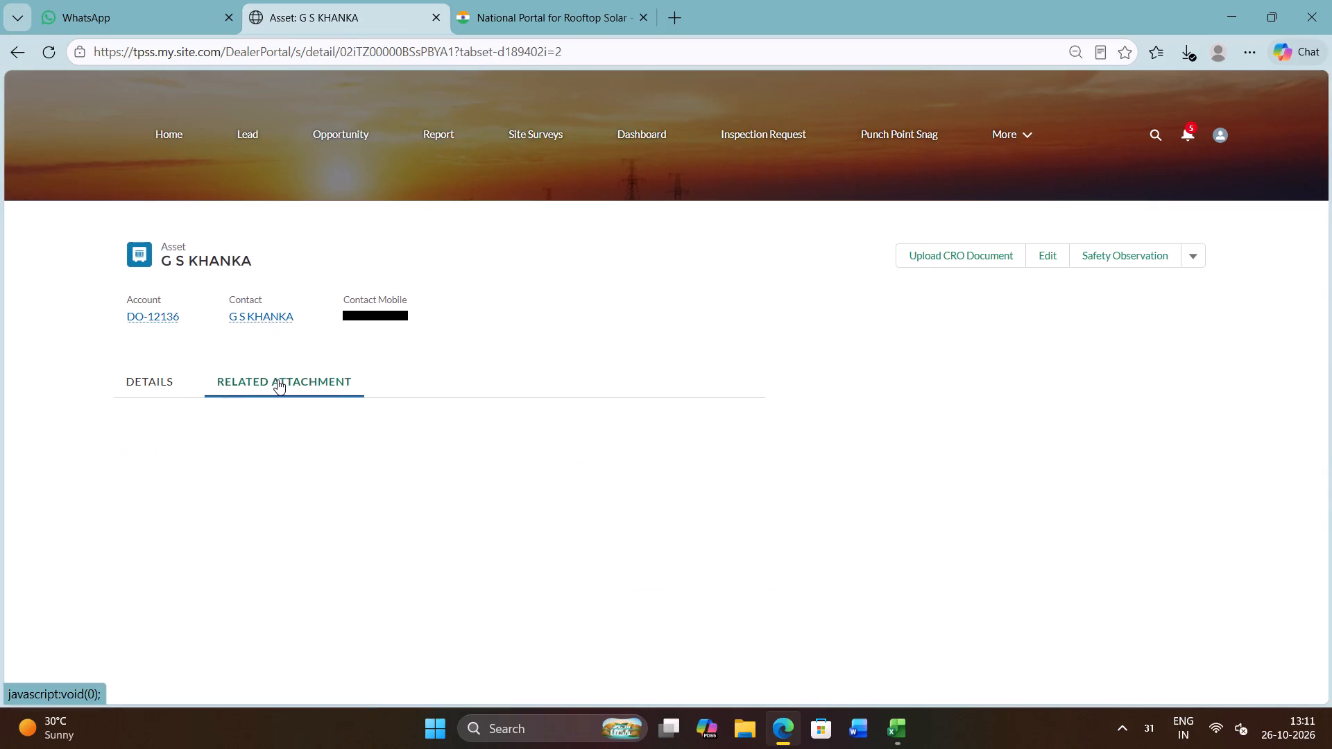
scroll(417, 488, down, 4)
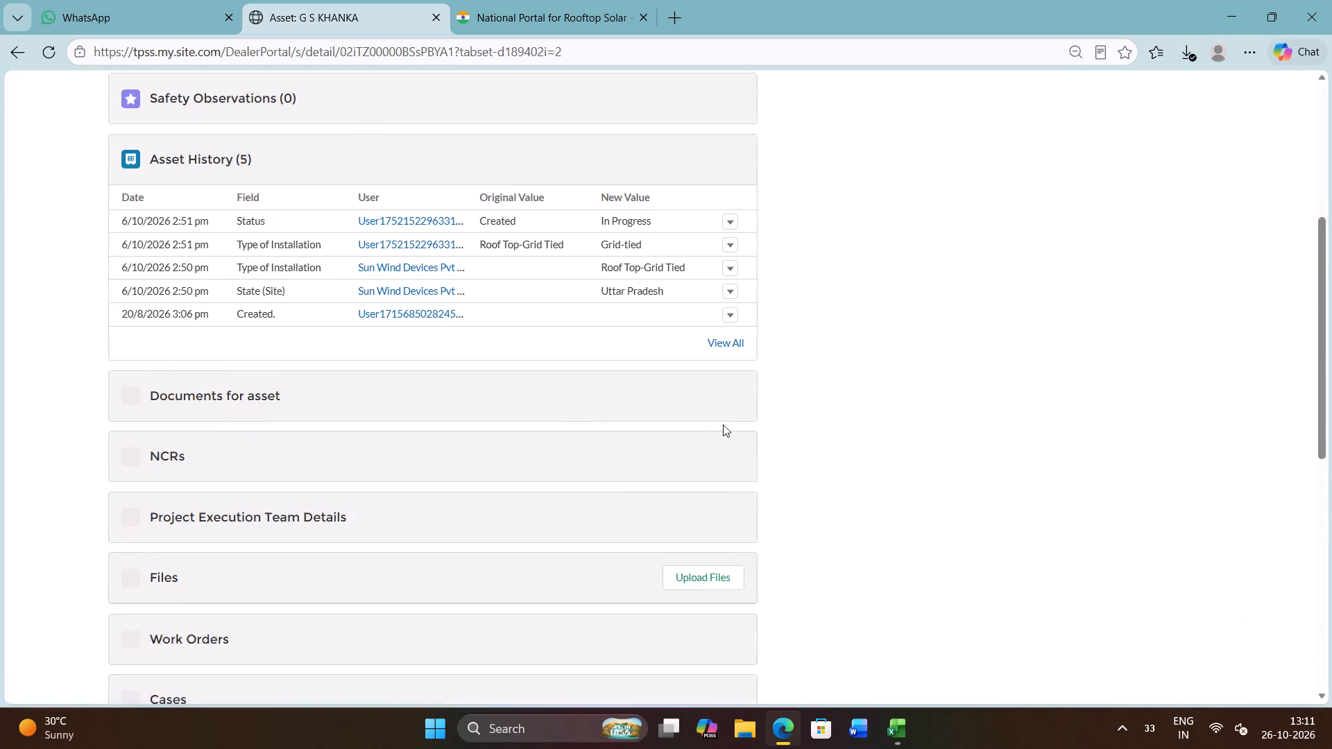
scroll(723, 424, down, 3)
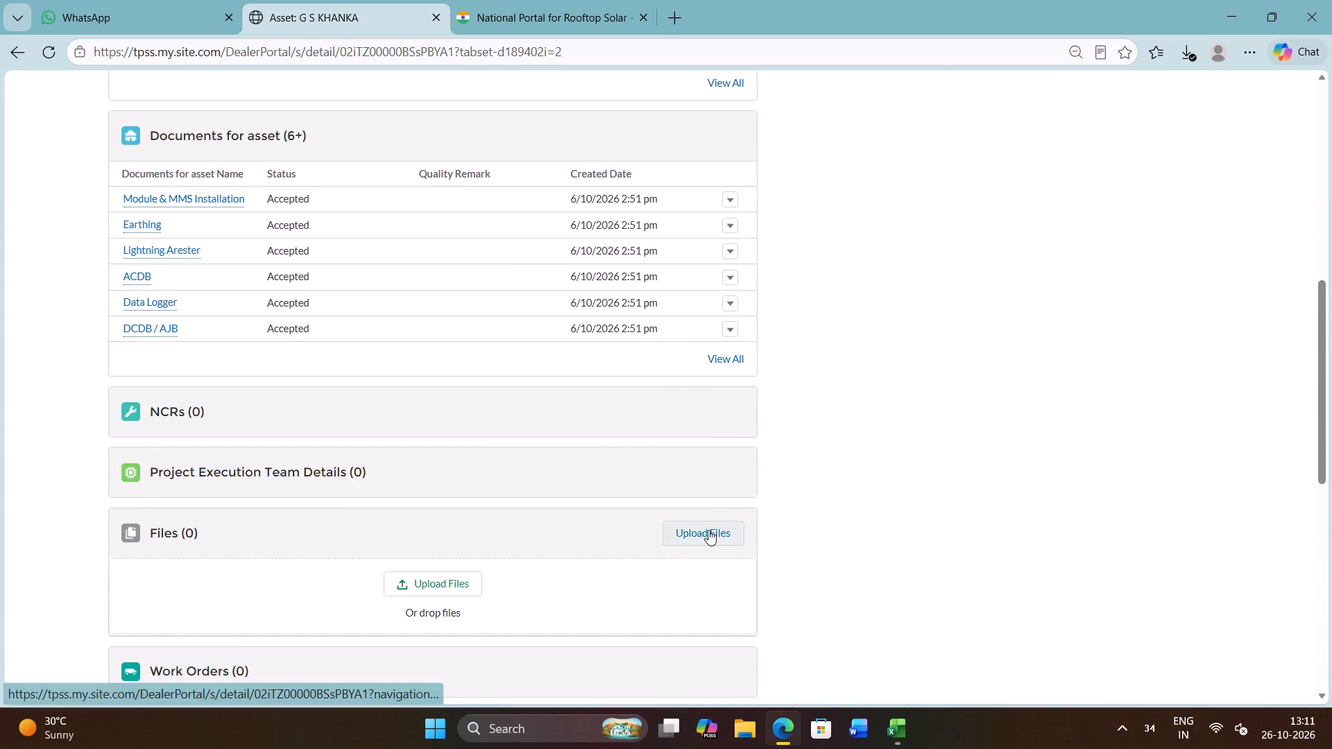
scroll(595, 511, down, 4)
scroll(528, 441, down, 5)
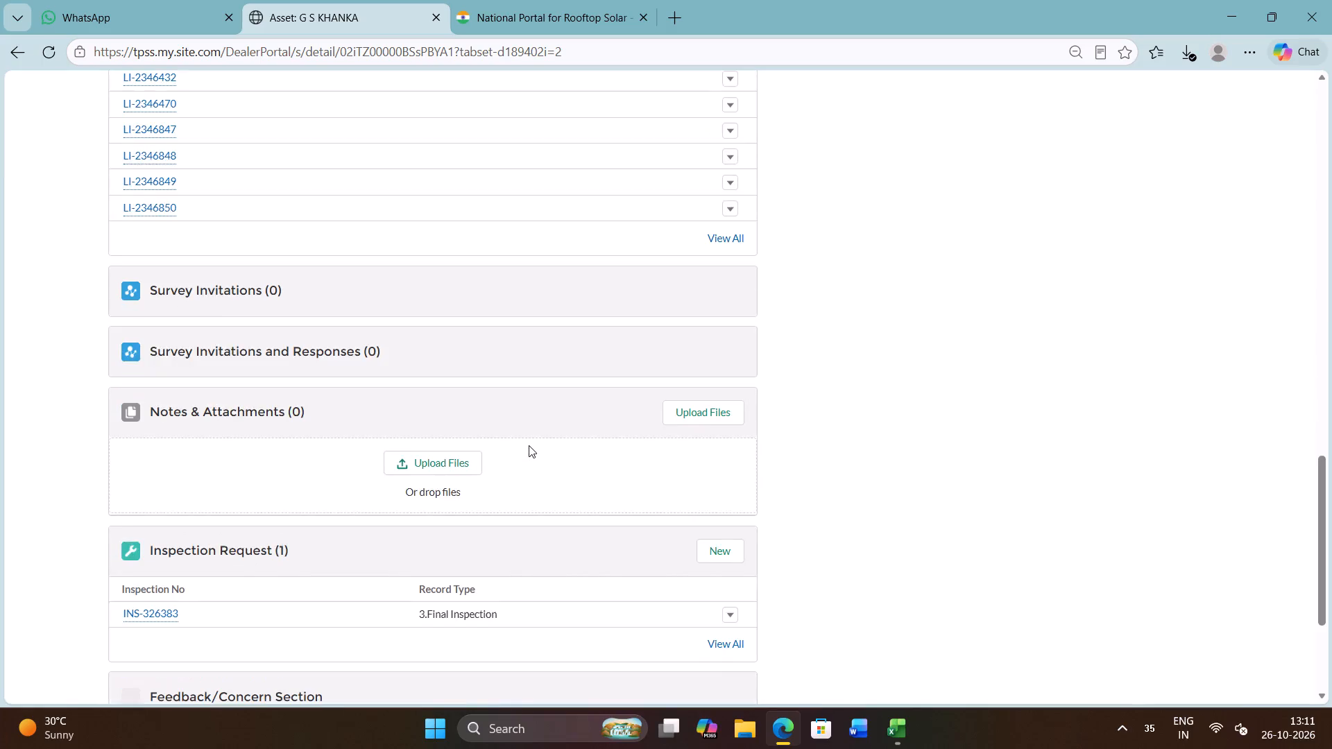
scroll(529, 443, down, 9)
scroll(351, 413, down, 6)
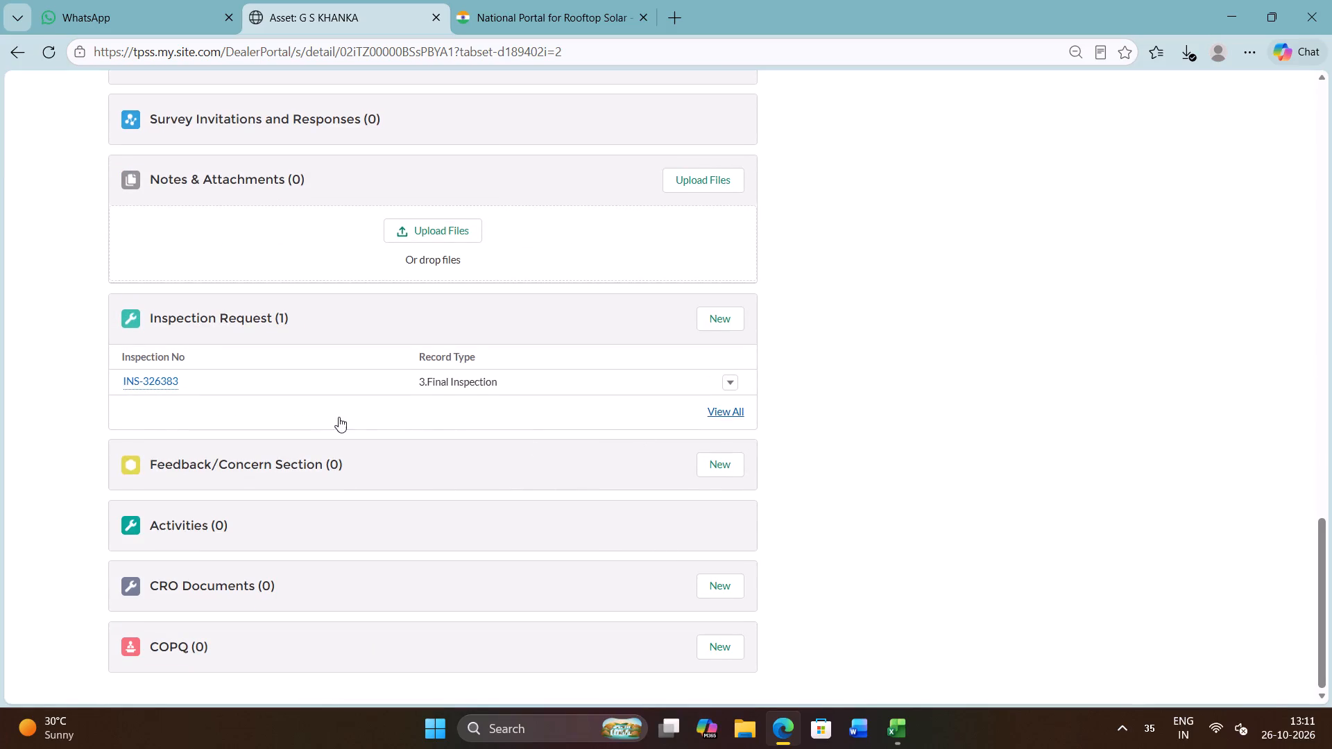
scroll(427, 460, up, 16)
scroll(416, 456, up, 8)
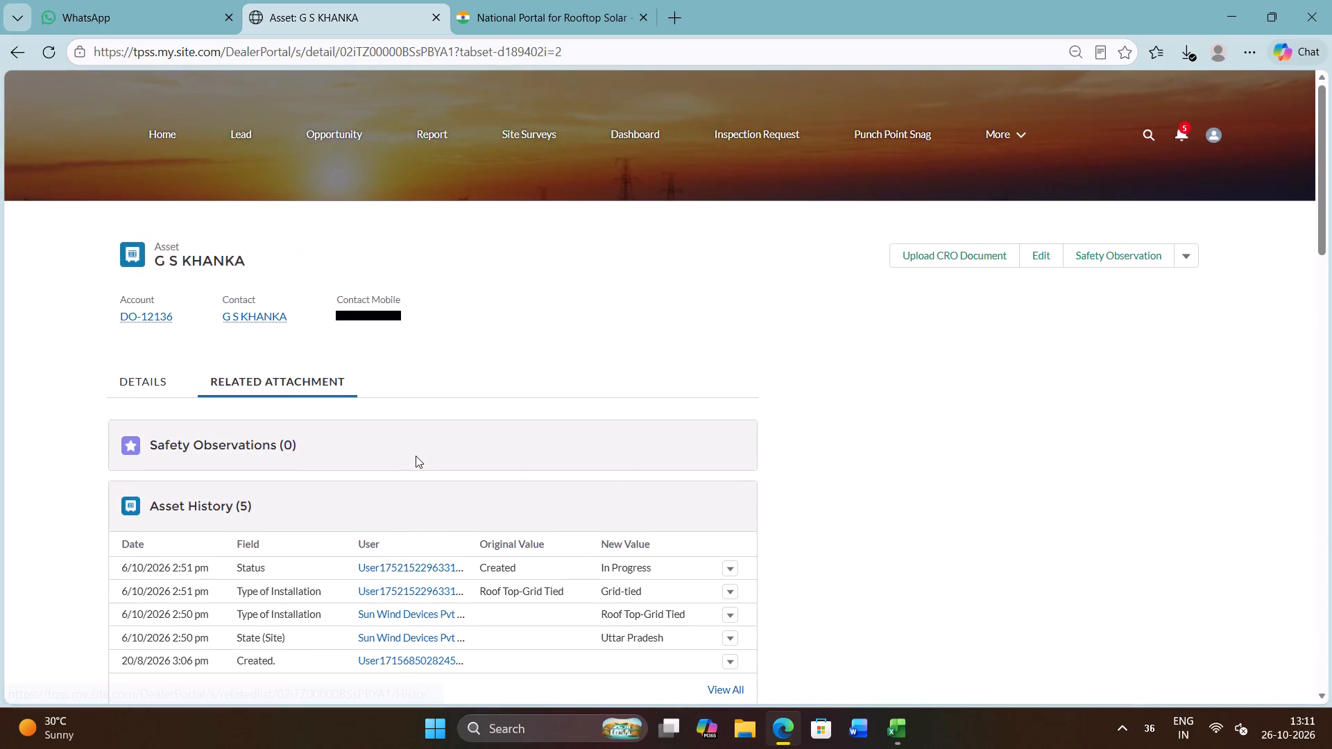
Examine the asset's additional actions and its full details, including the insurance, O&M, quality team and project visit sections.
click(1193, 252)
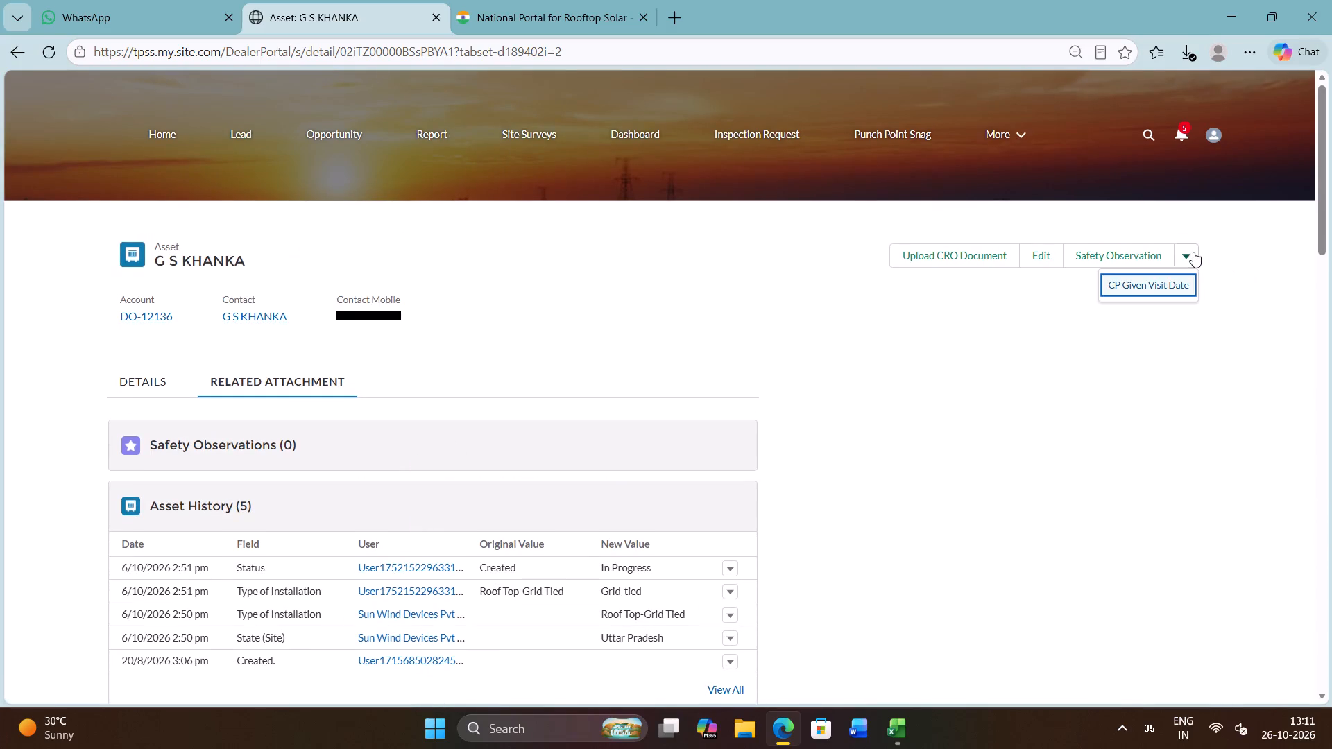
click(130, 386)
scroll(649, 411, down, 1)
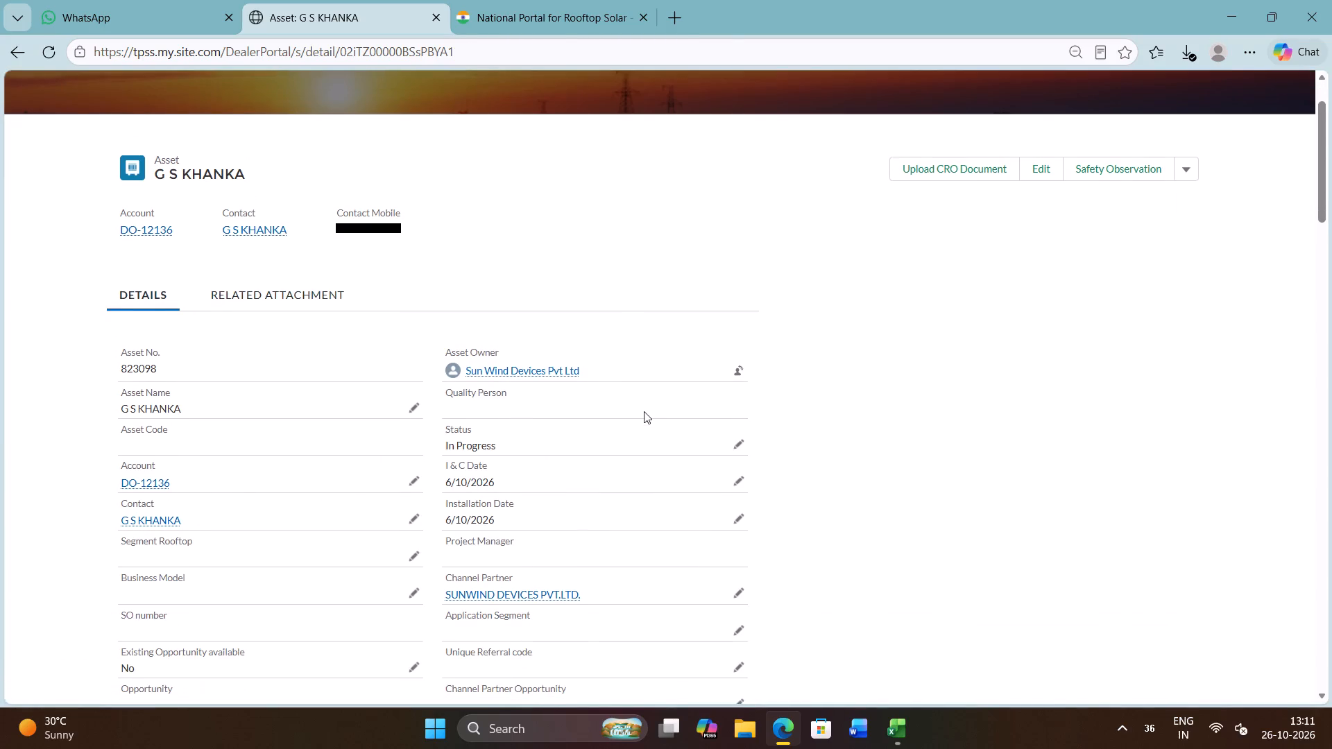
scroll(456, 341, up, 1)
scroll(453, 341, down, 14)
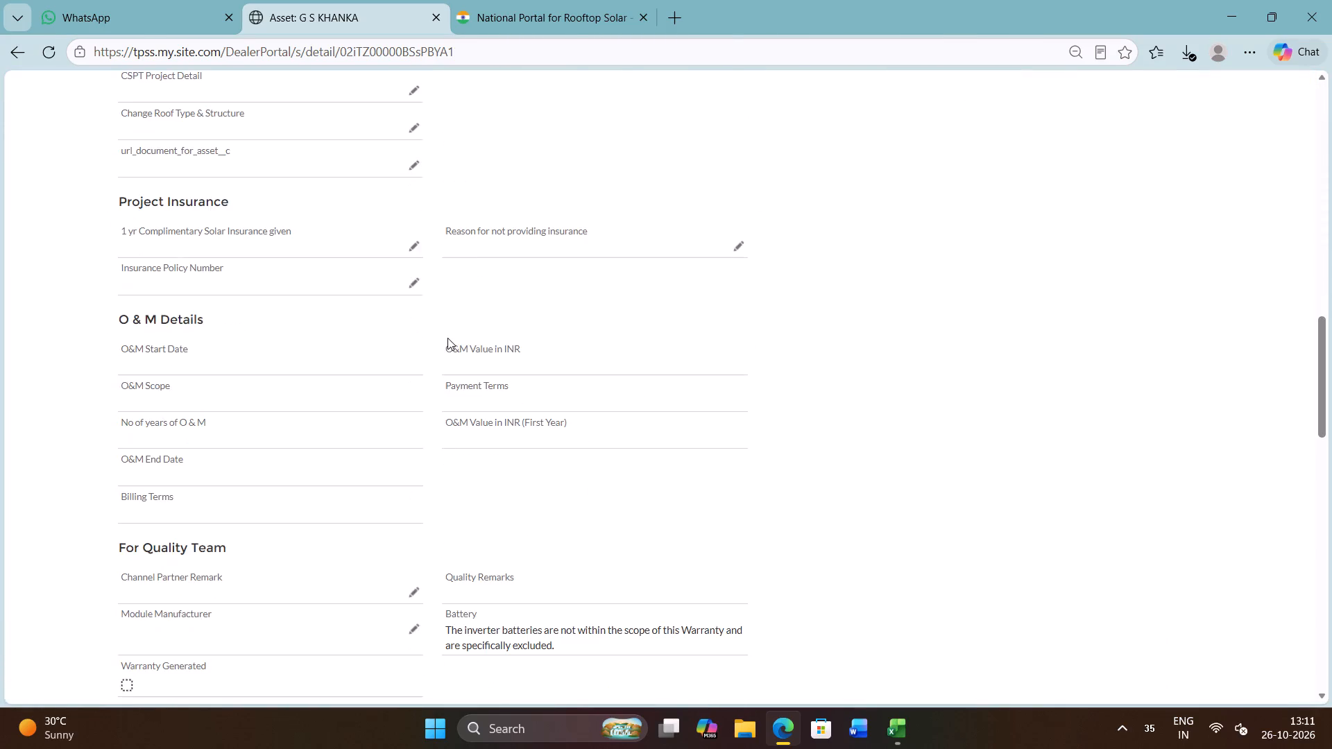
scroll(447, 338, down, 20)
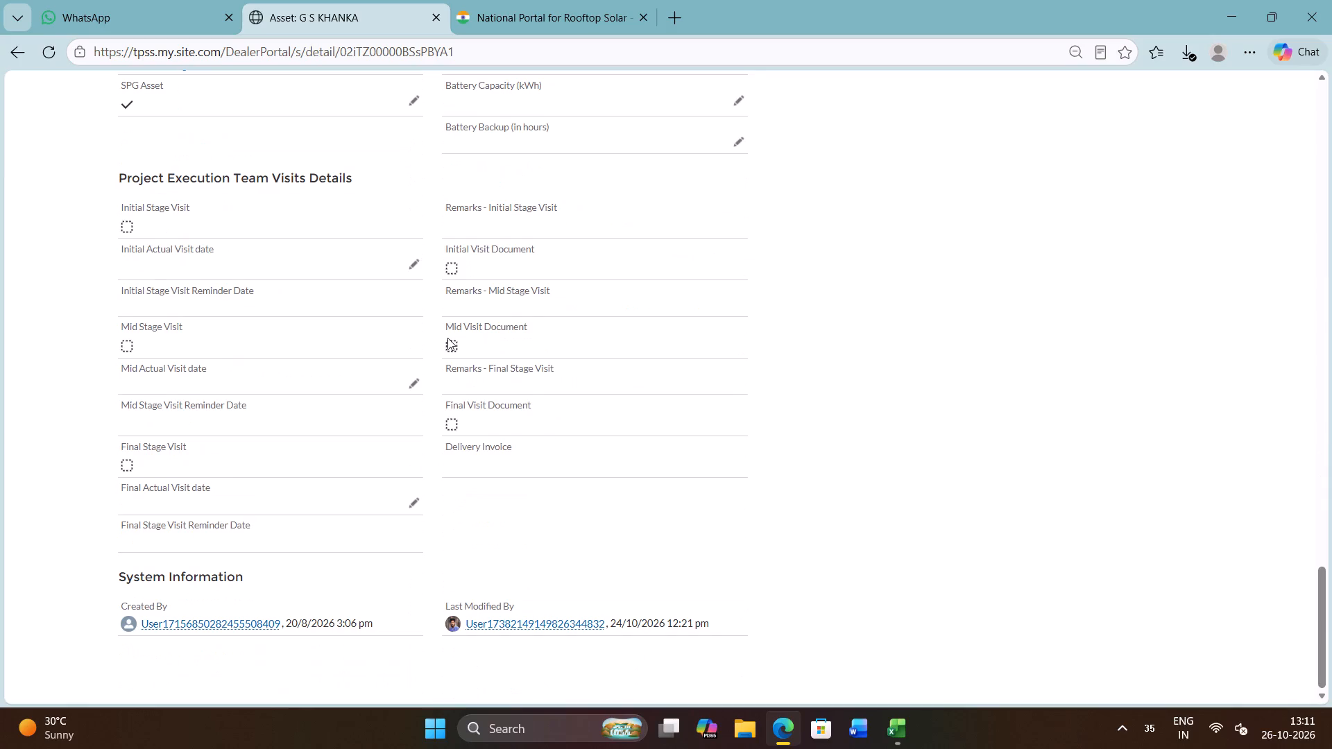
scroll(447, 338, up, 17)
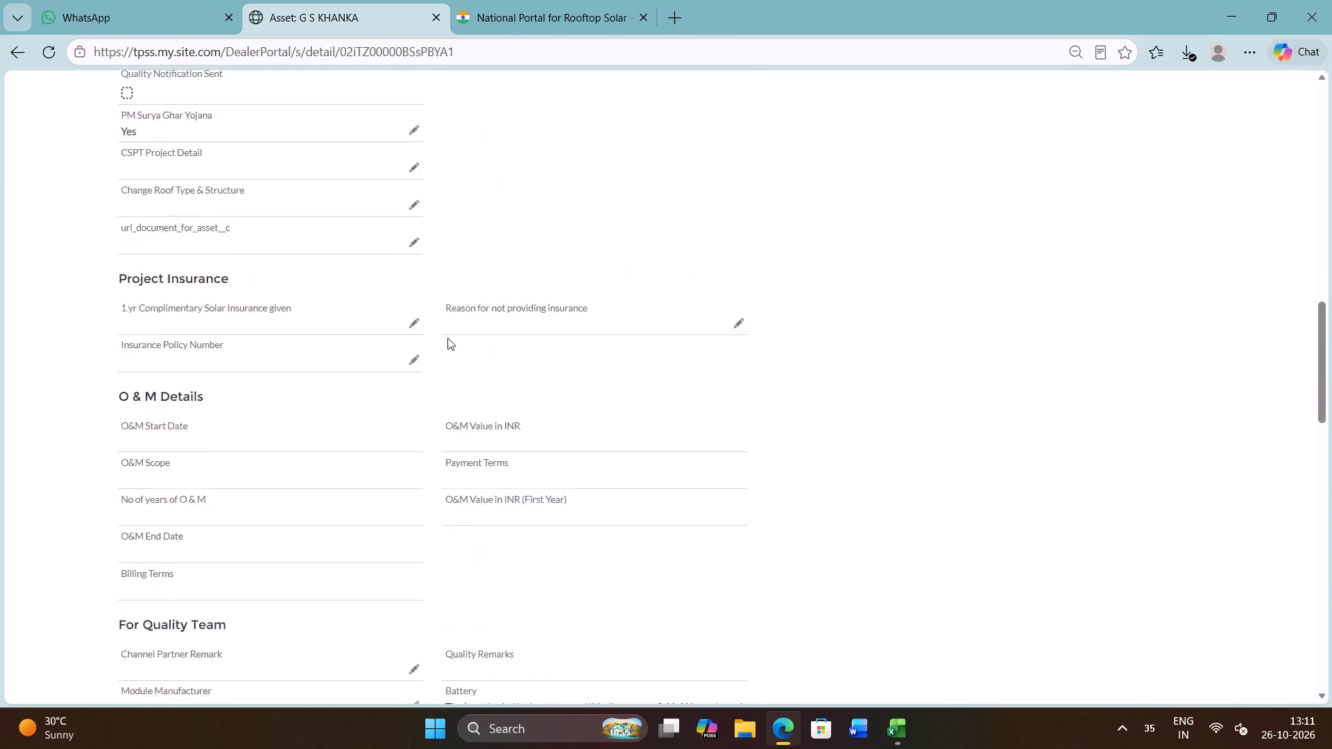
scroll(447, 338, up, 20)
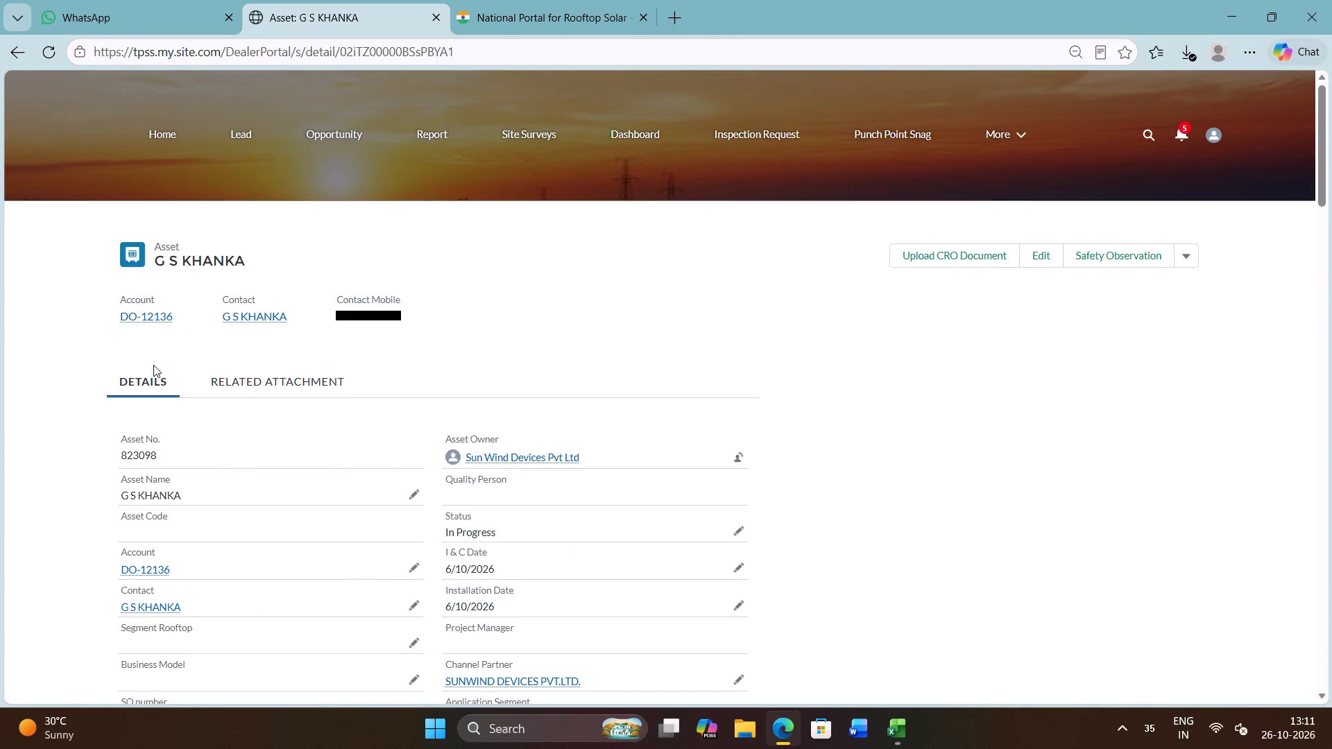
Examine the asset's related history, documents, files, line items, attachments and inspection requests.
click(318, 383)
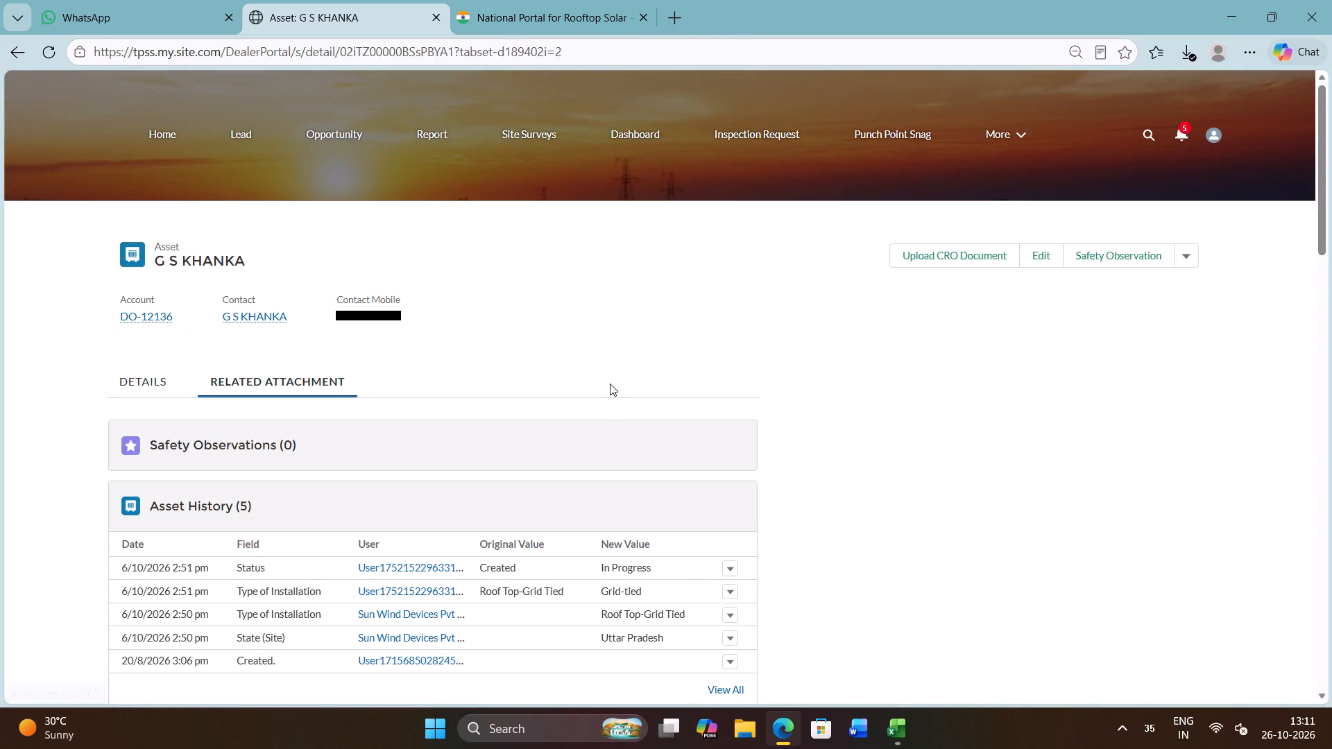
scroll(584, 419, down, 2)
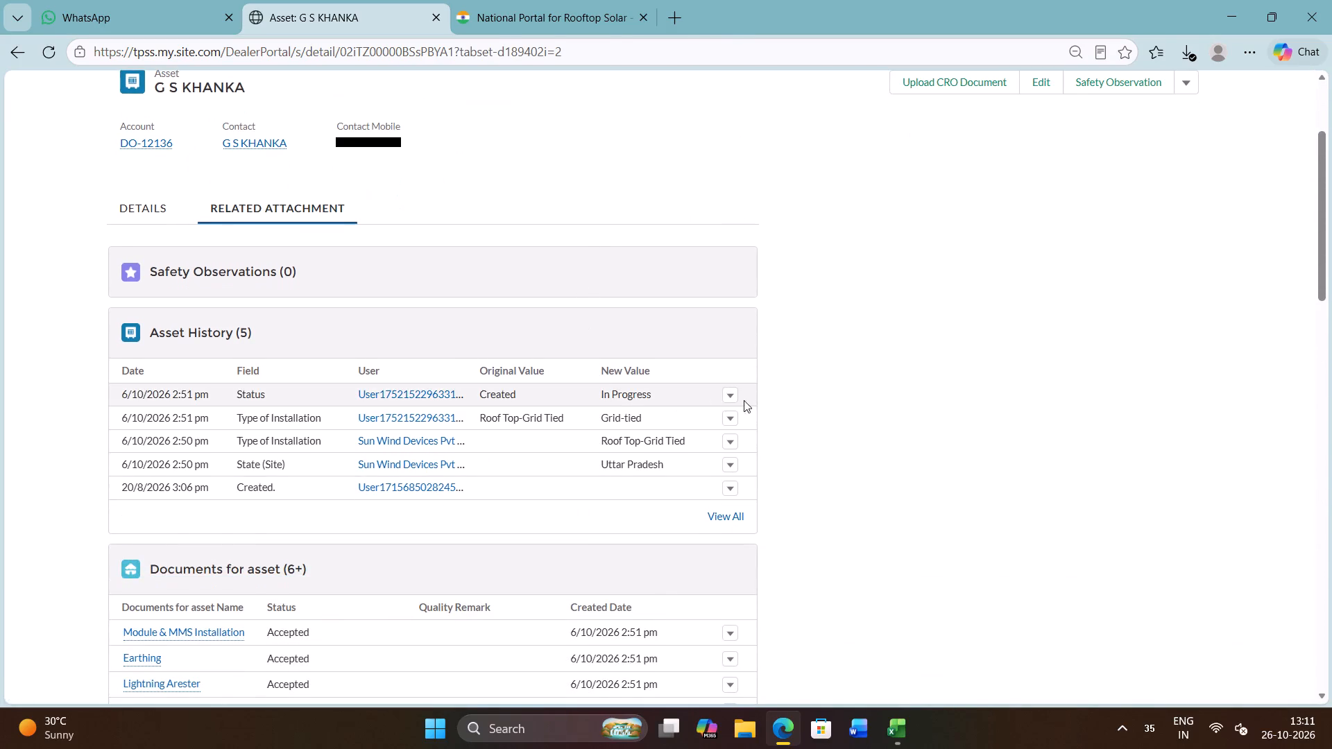
click(703, 399)
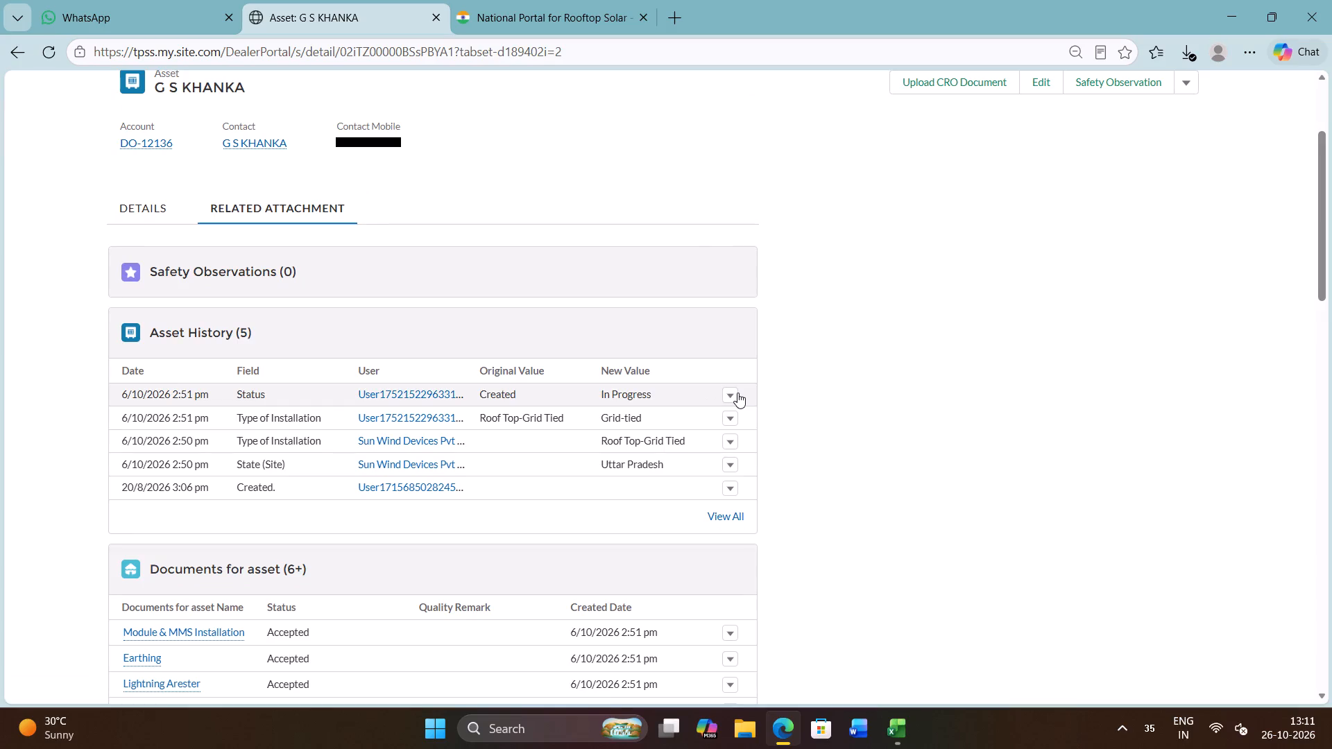
click(737, 393)
click(697, 357)
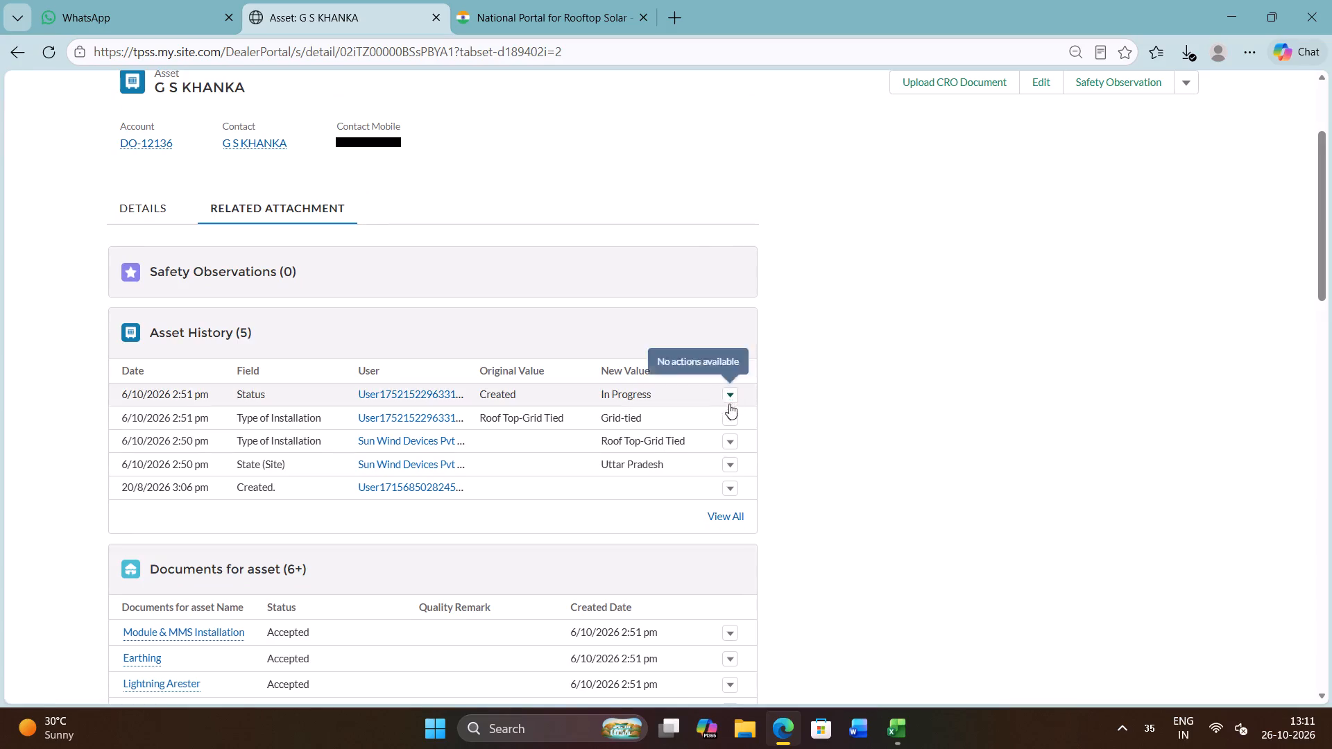
click(722, 400)
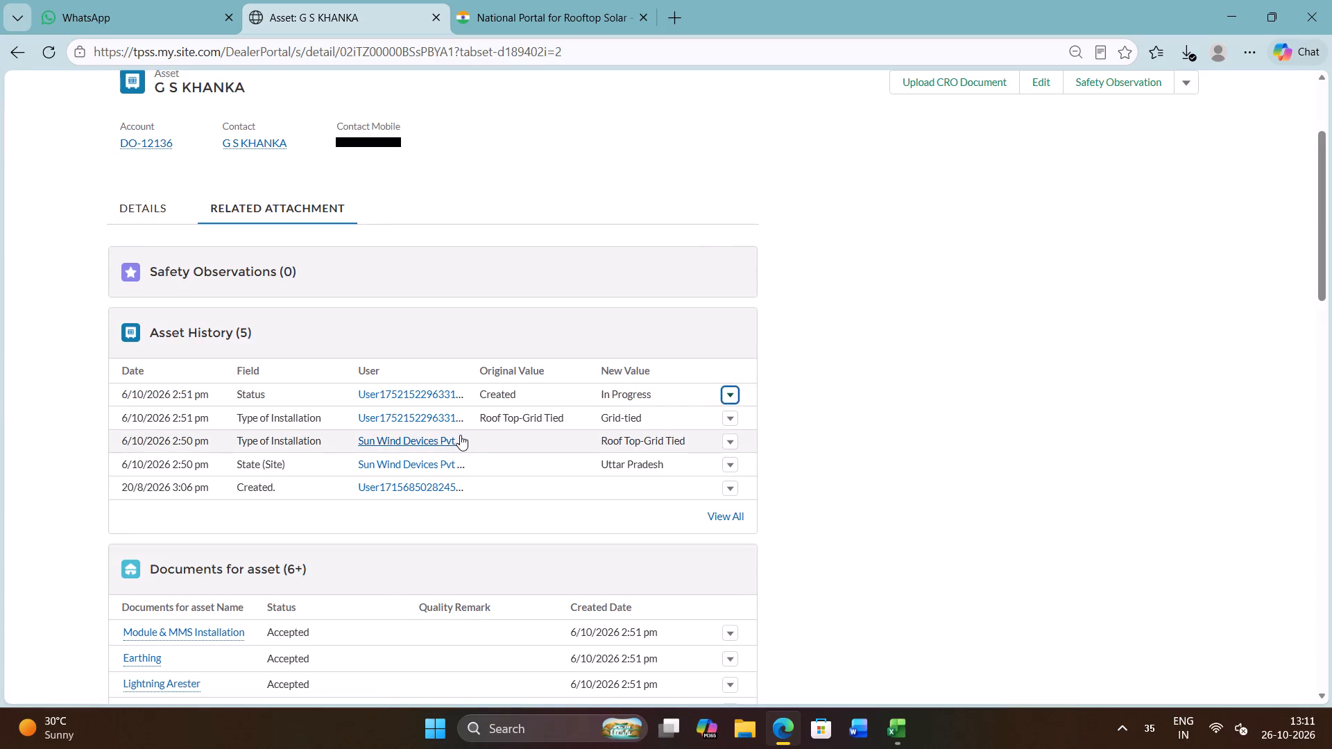
scroll(560, 413, down, 3)
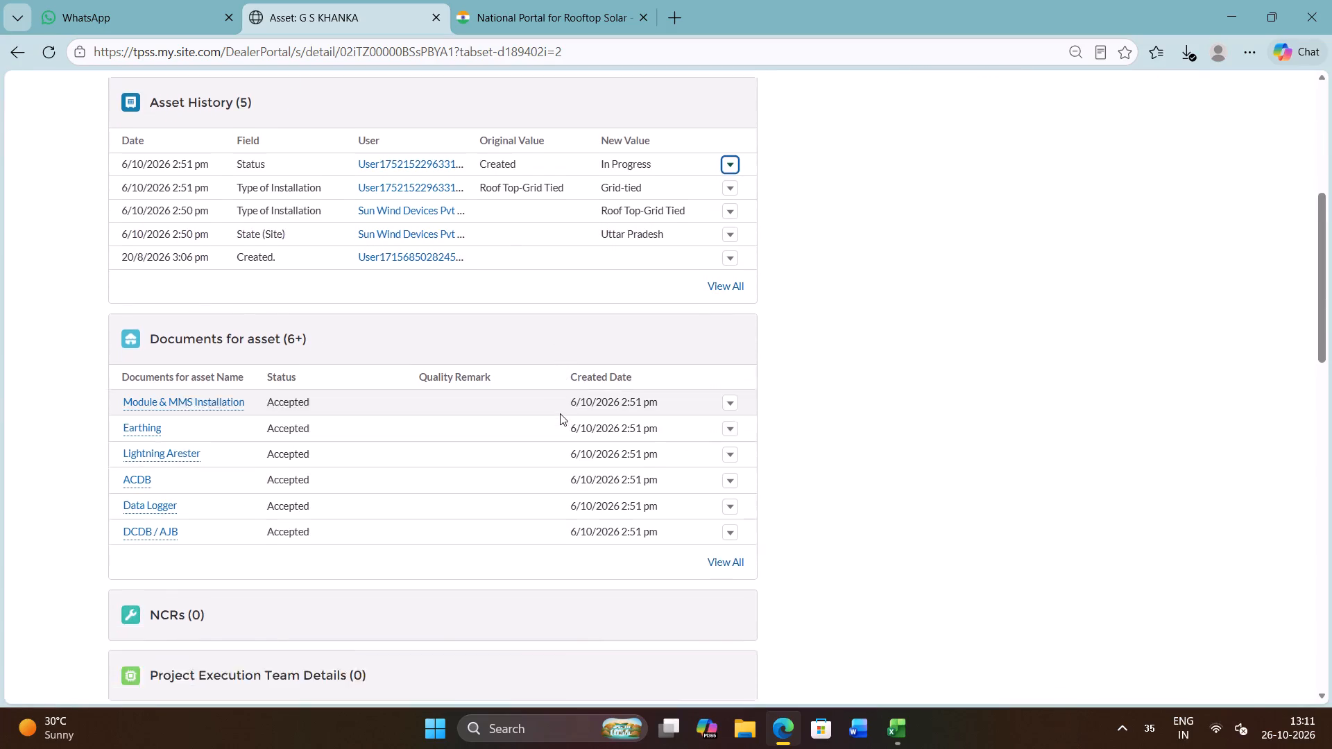
scroll(560, 413, down, 1)
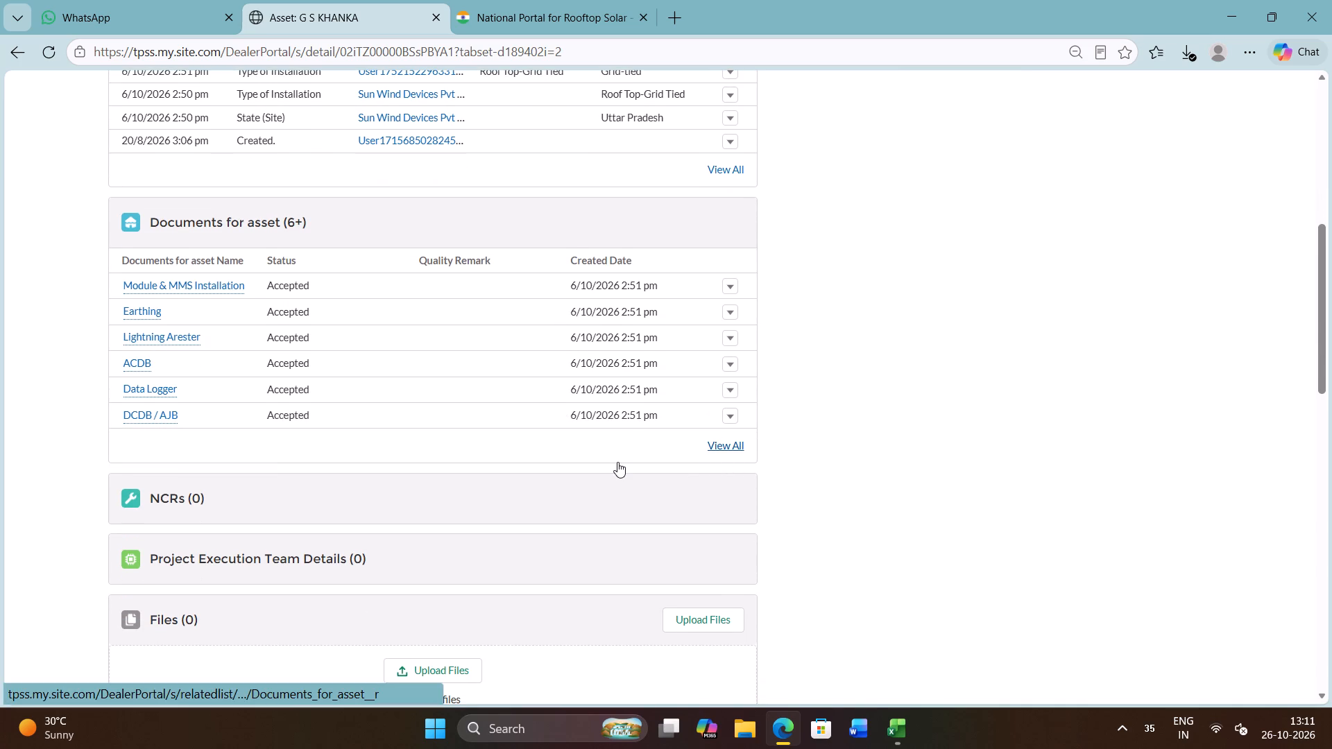
scroll(617, 462, down, 6)
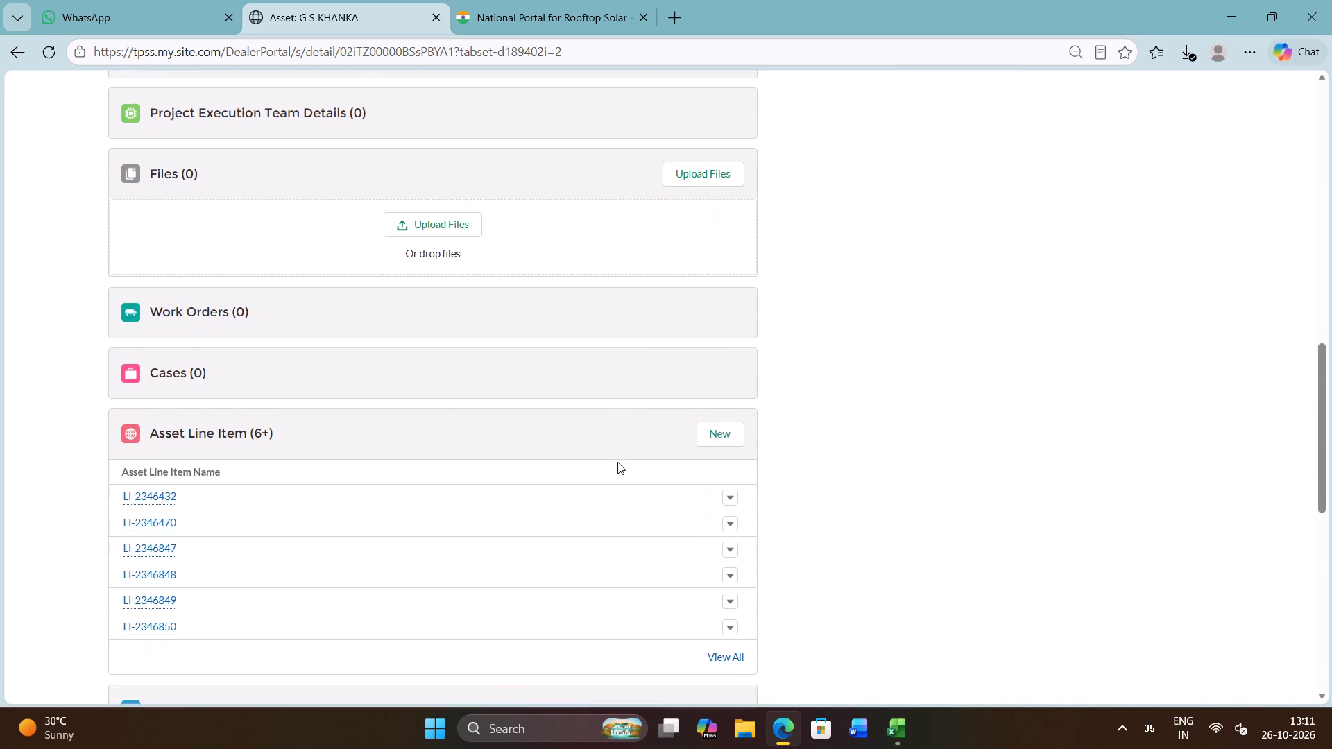
scroll(617, 462, down, 3)
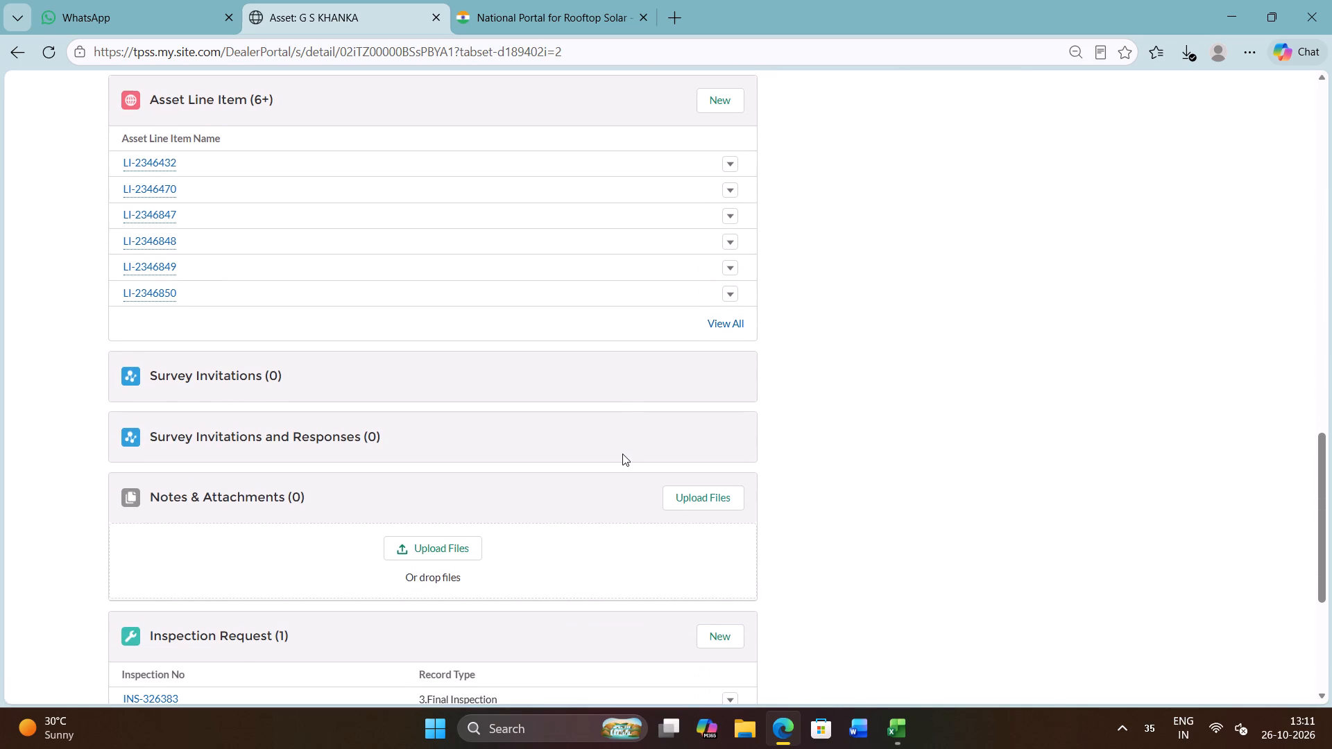
scroll(622, 454, down, 4)
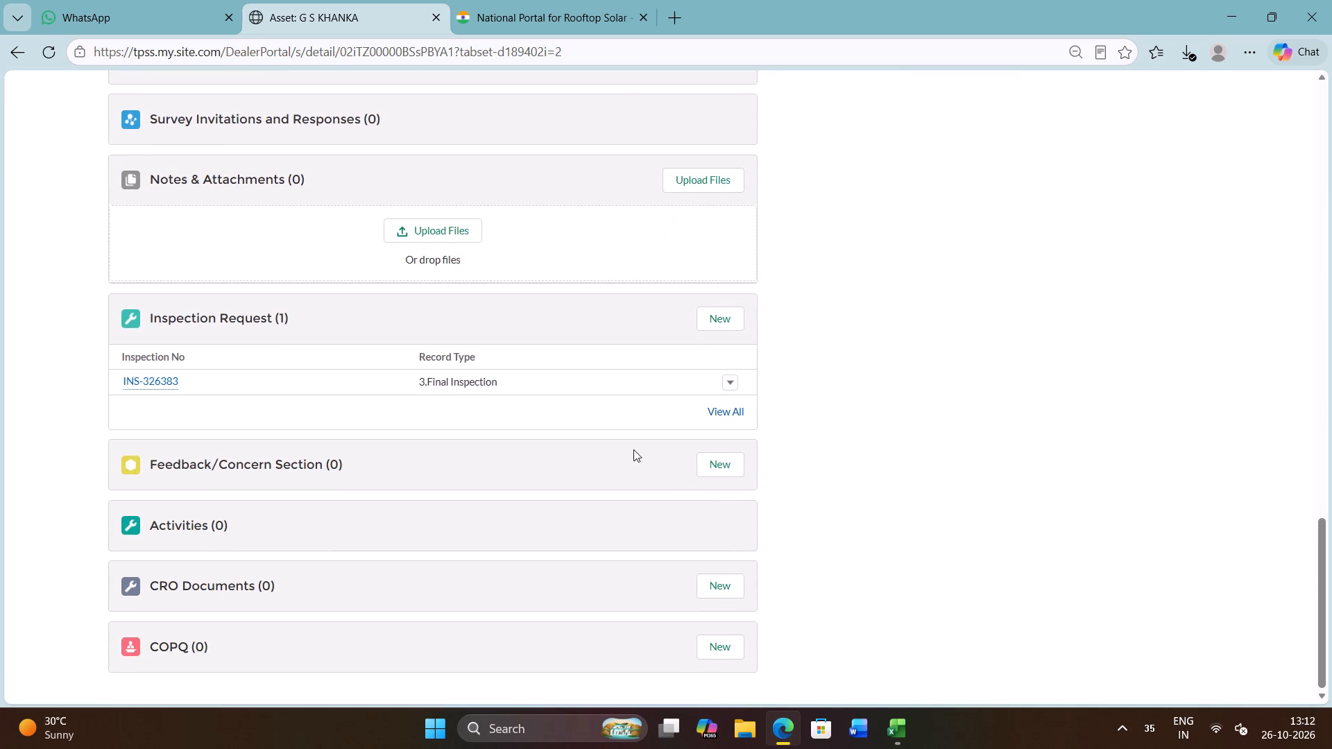
Open inspection request INS-326383 from the asset's full inspection request list and examine its related history, asset documents, notes and files.
click(738, 416)
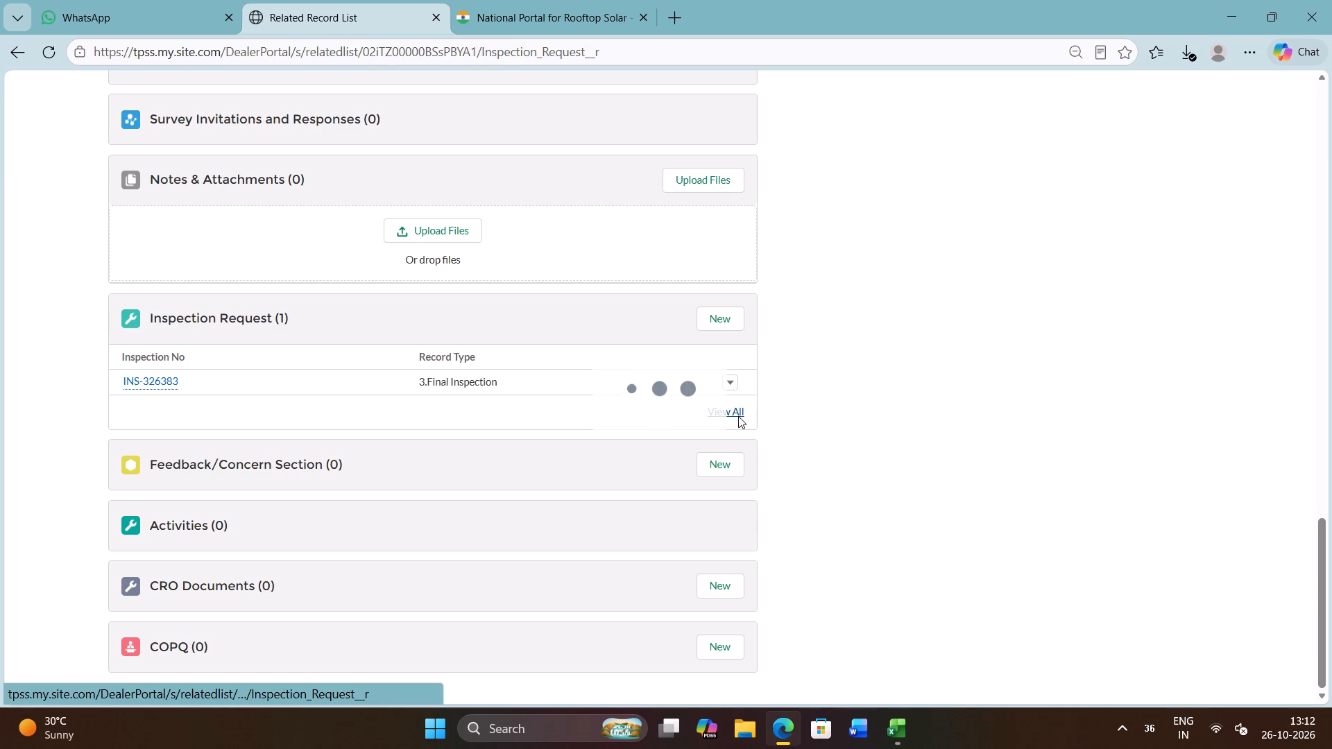
click(185, 326)
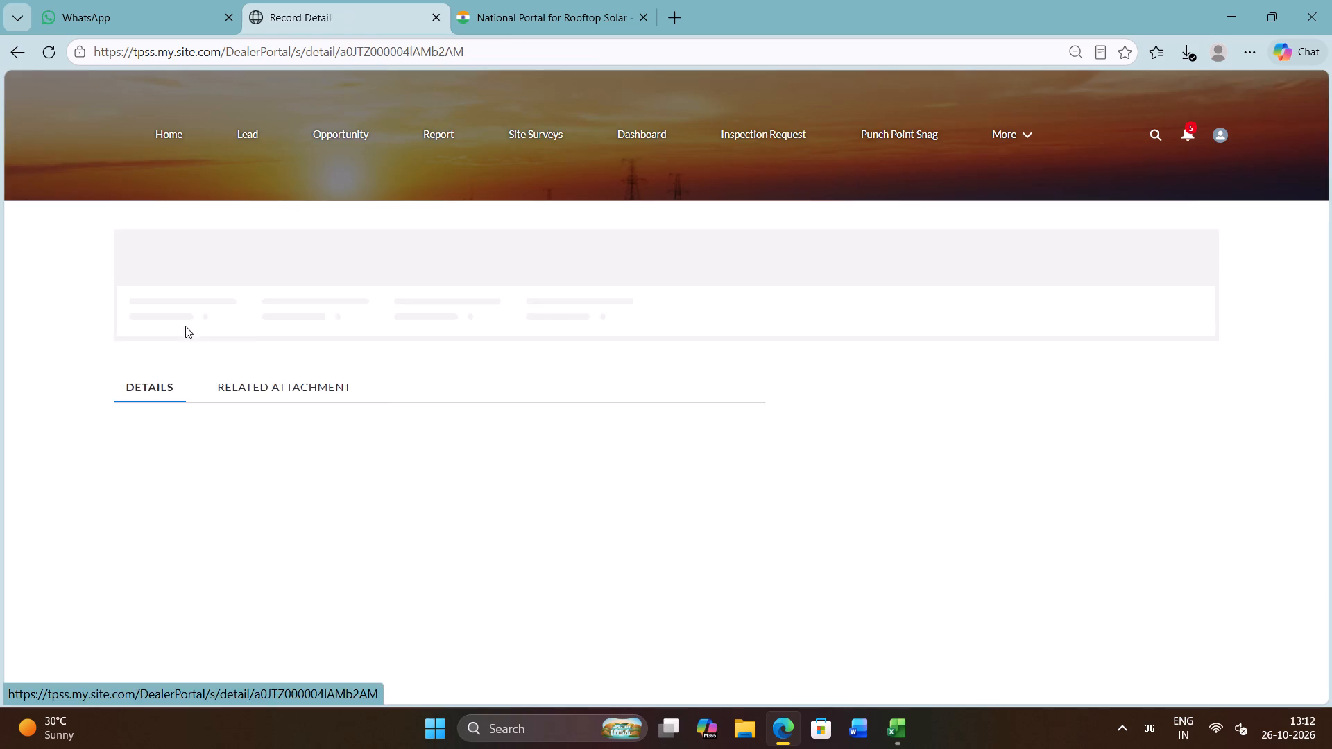
click(281, 329)
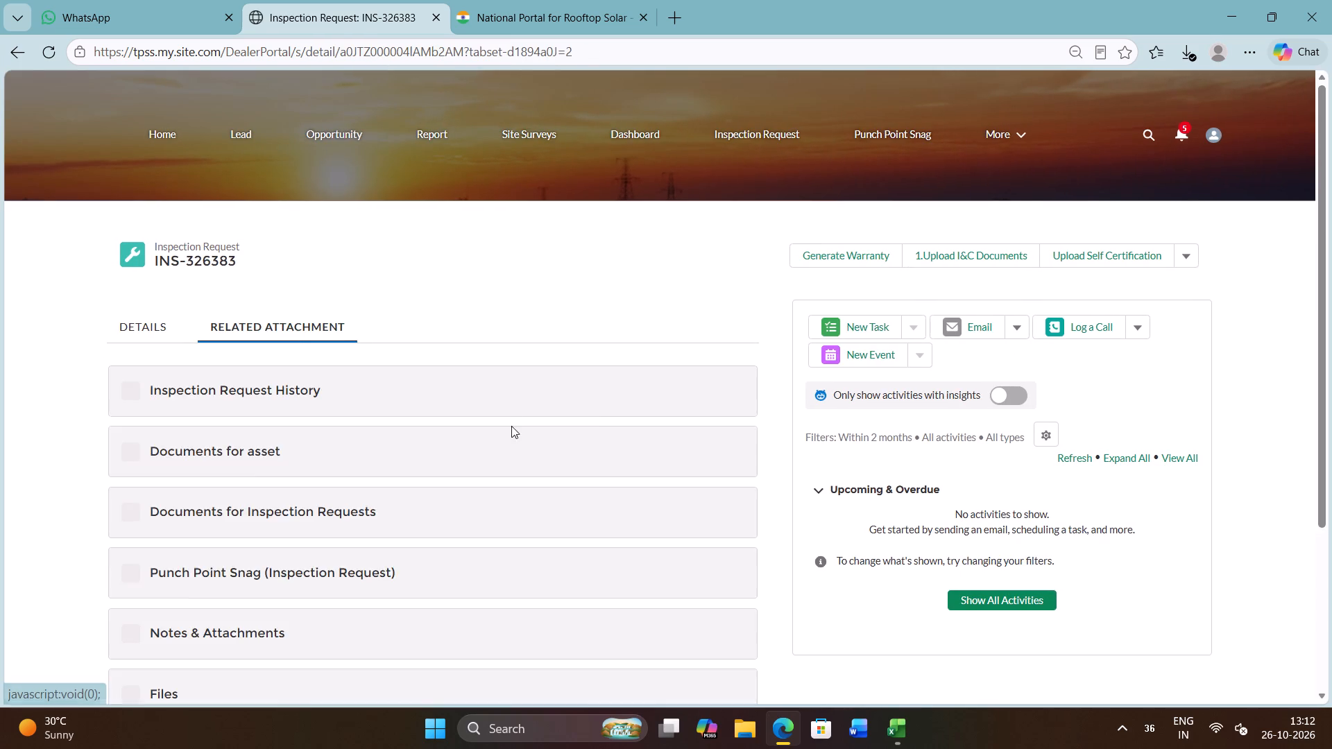
scroll(526, 444, down, 20)
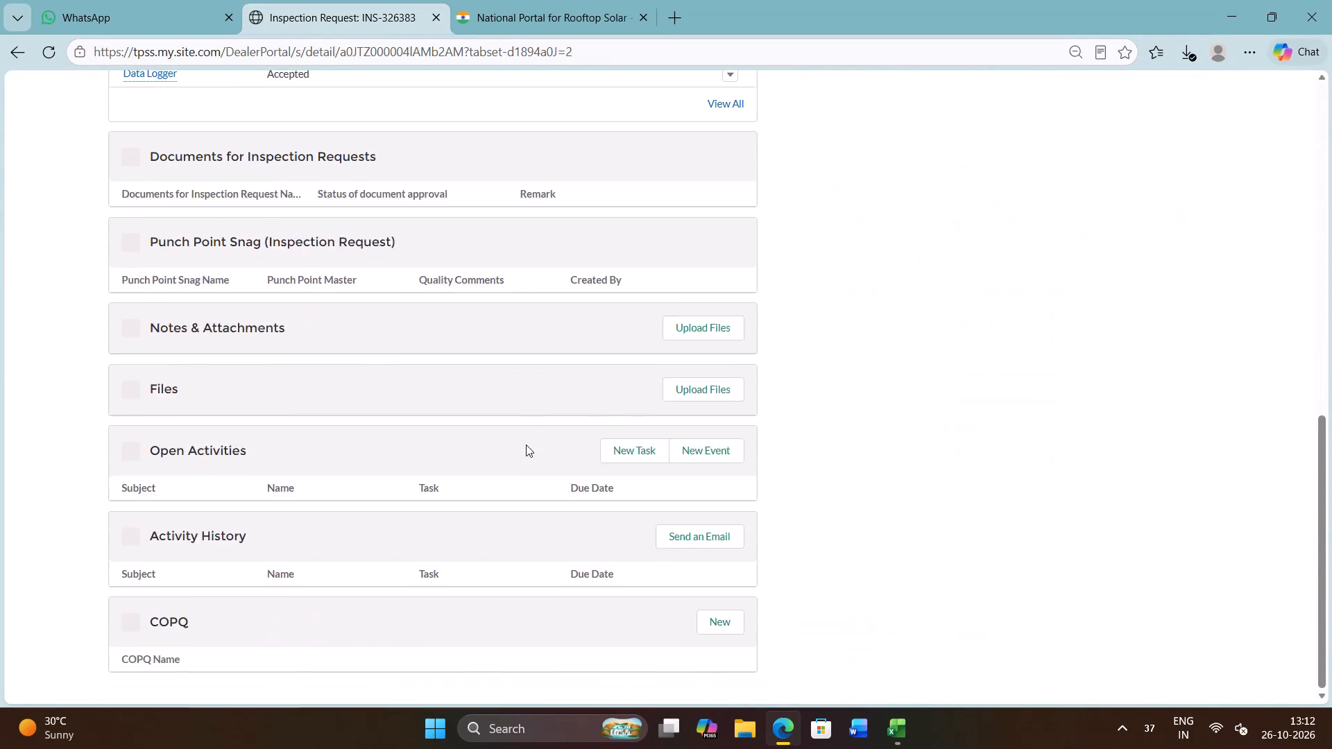
scroll(526, 445, down, 14)
scroll(587, 523, down, 6)
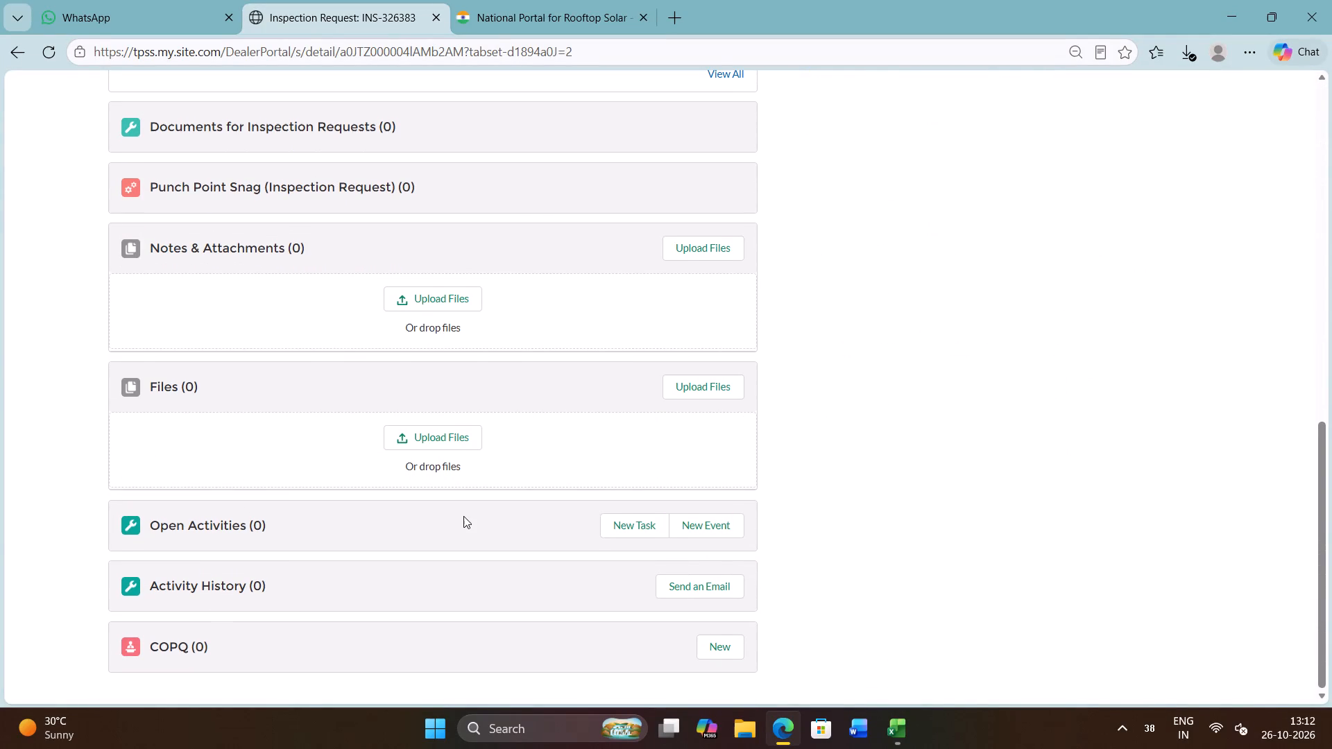
scroll(463, 516, up, 3)
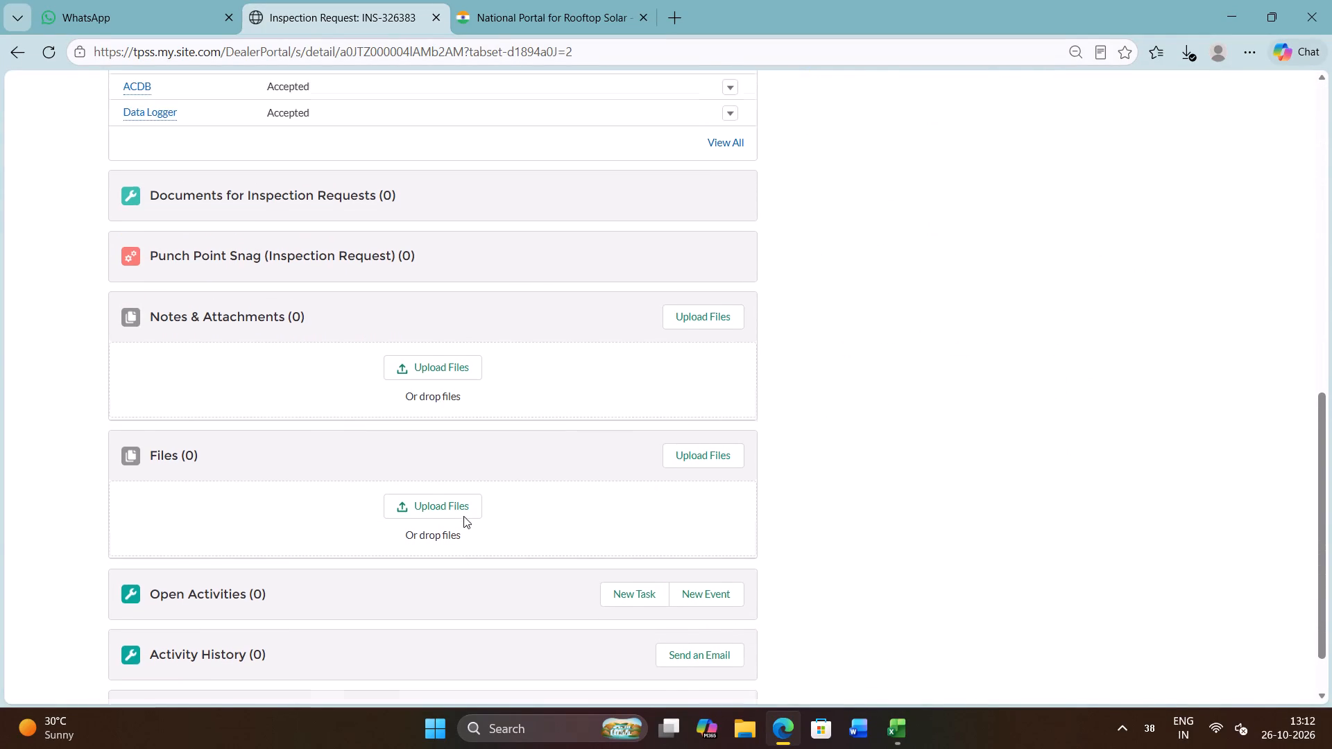
scroll(463, 516, up, 4)
scroll(463, 516, down, 9)
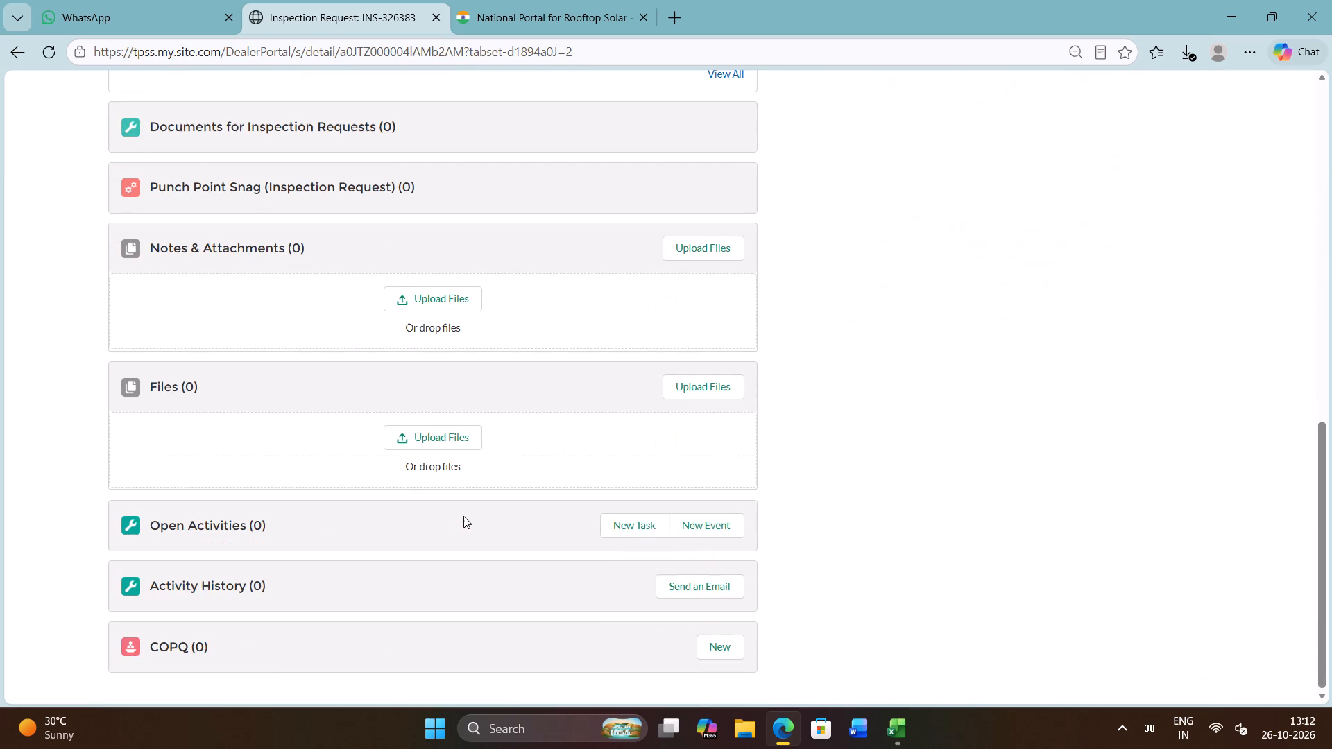
scroll(463, 516, down, 5)
scroll(463, 516, up, 9)
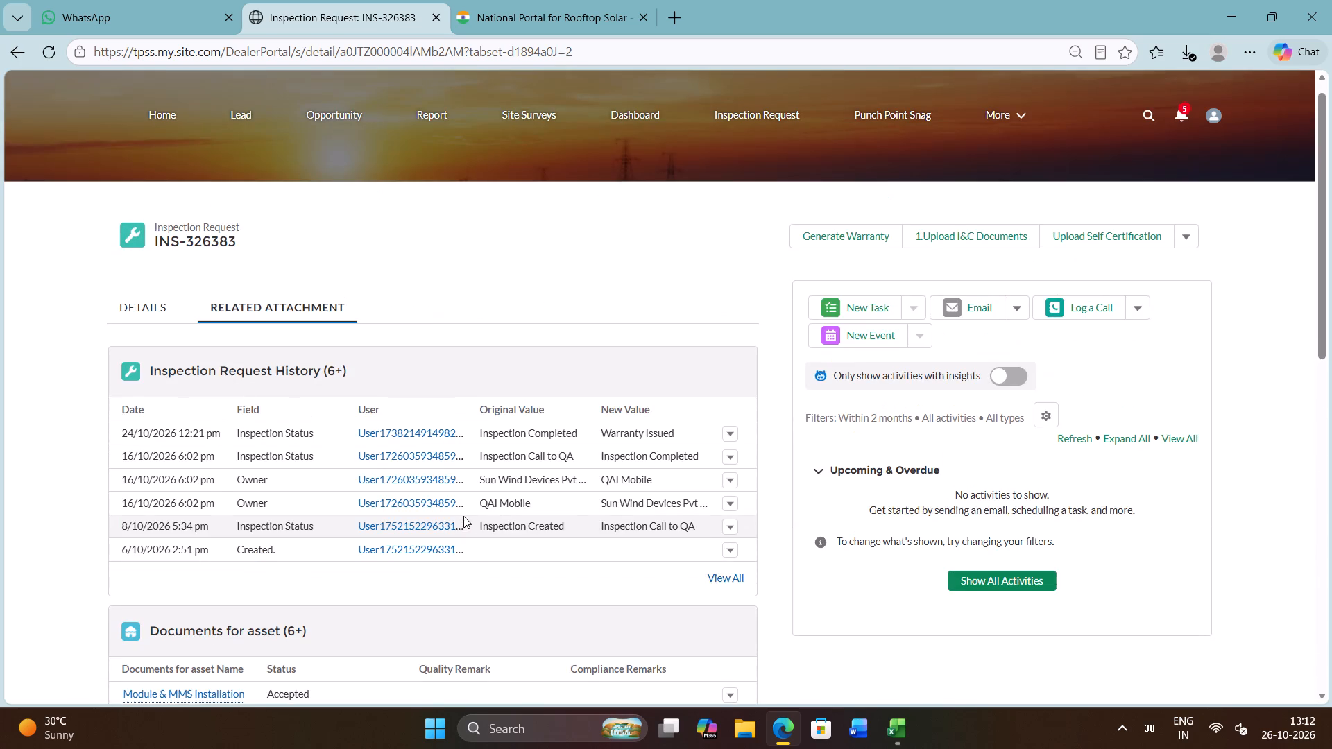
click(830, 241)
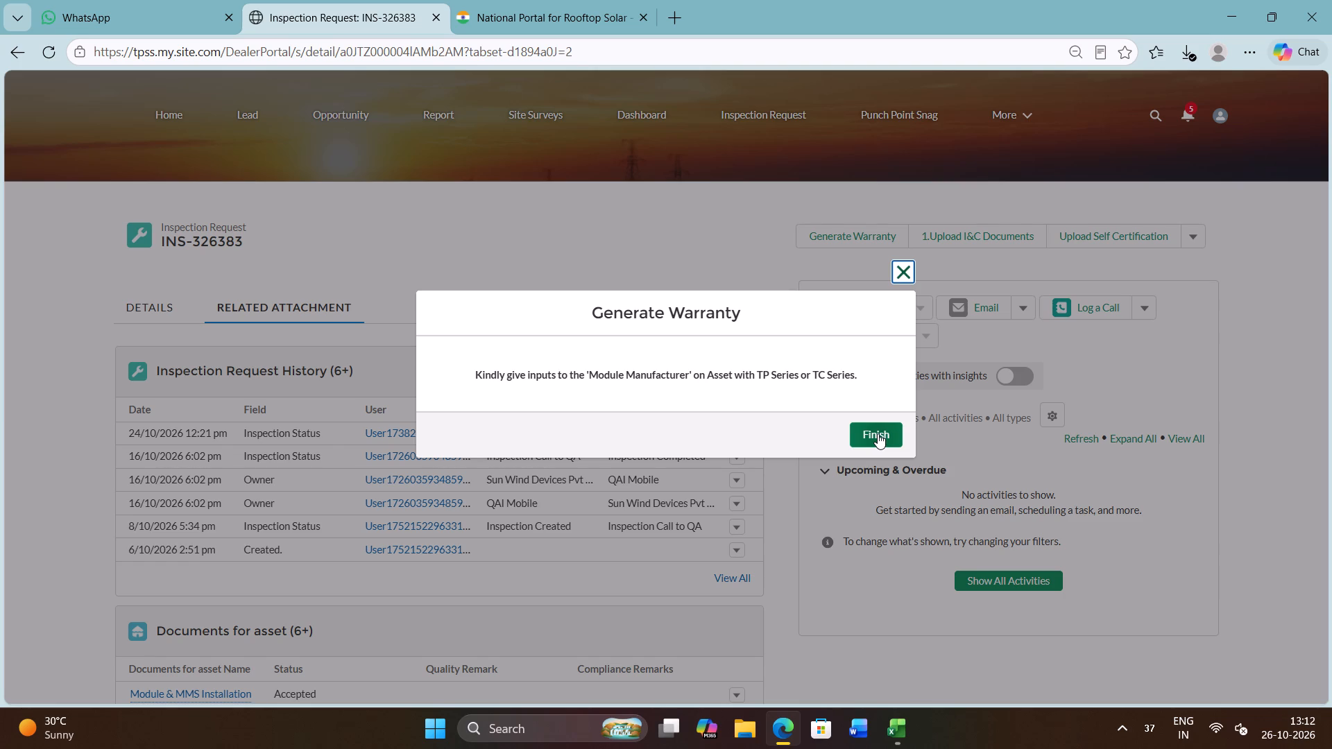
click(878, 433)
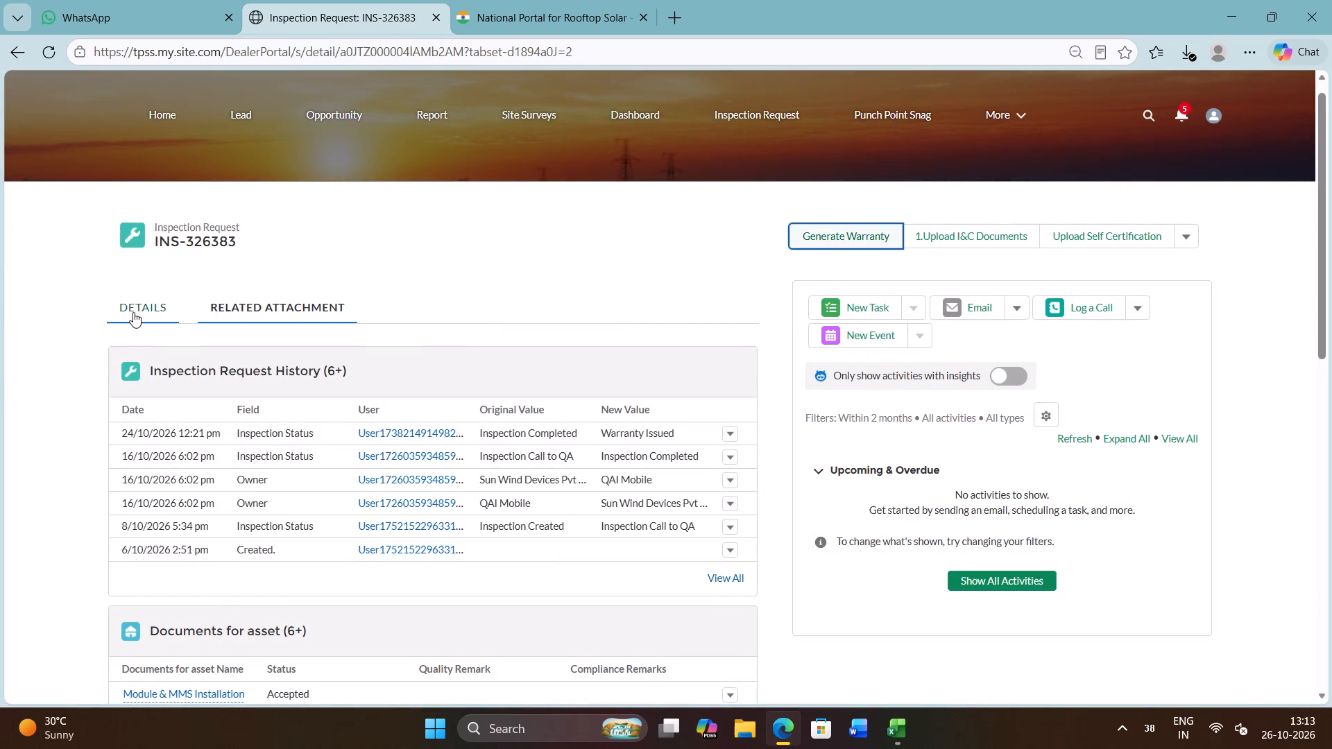
In the asset linked to the inspection request, set the Module Manufacturer to "Tata solar- TP Series Local India" and save the record.
click(133, 312)
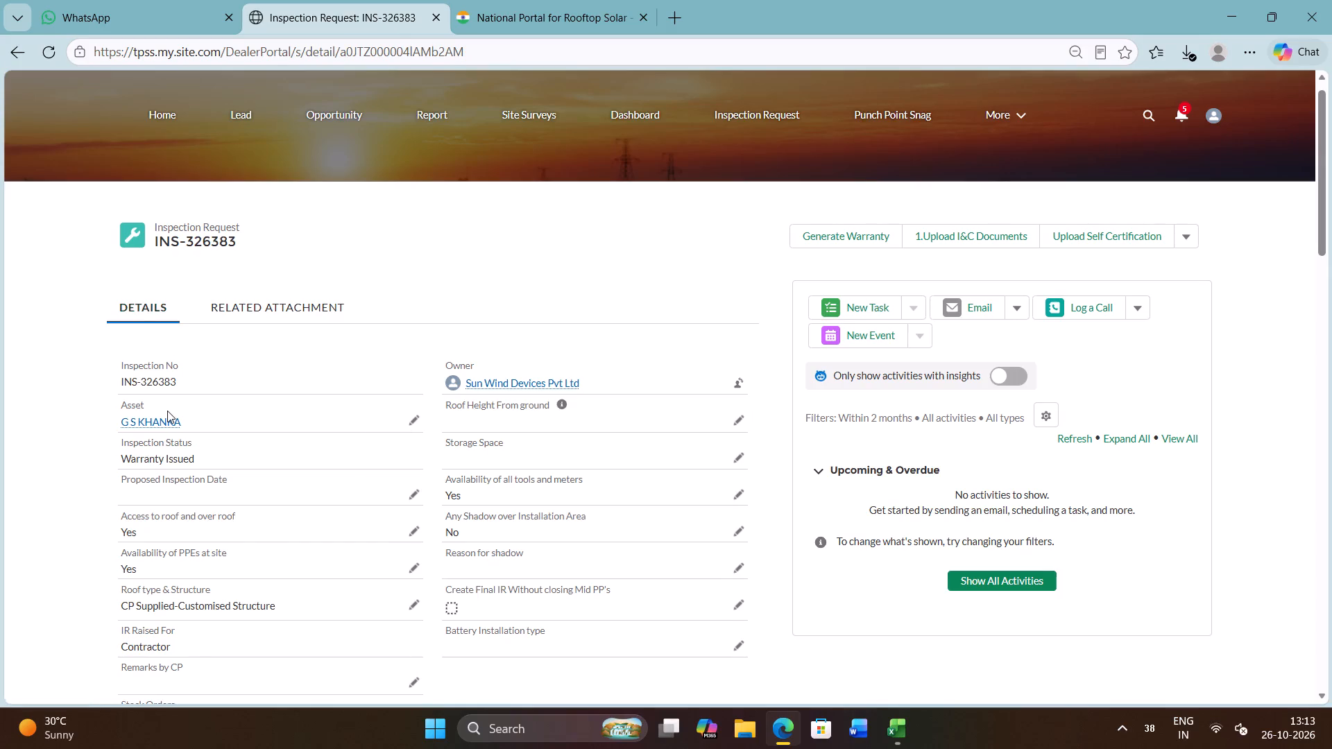
click(167, 417)
scroll(176, 420, down, 2)
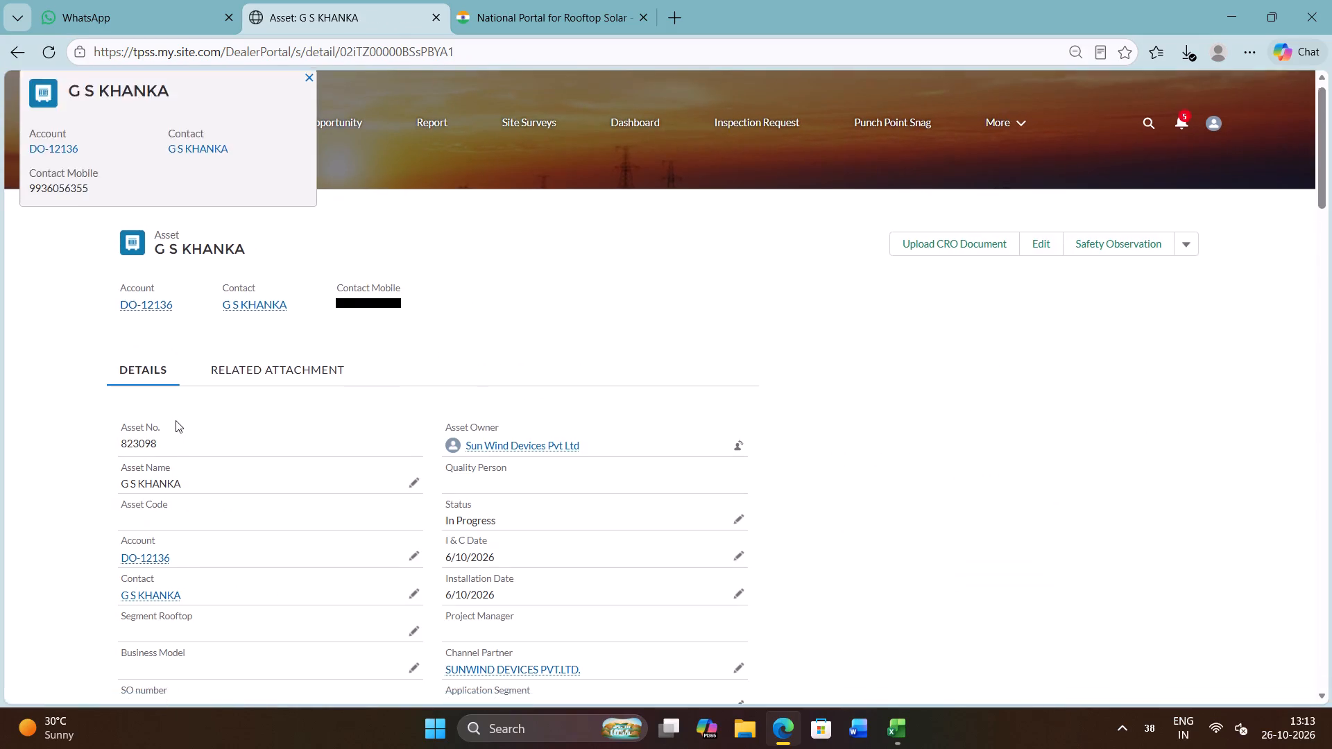
scroll(176, 420, down, 12)
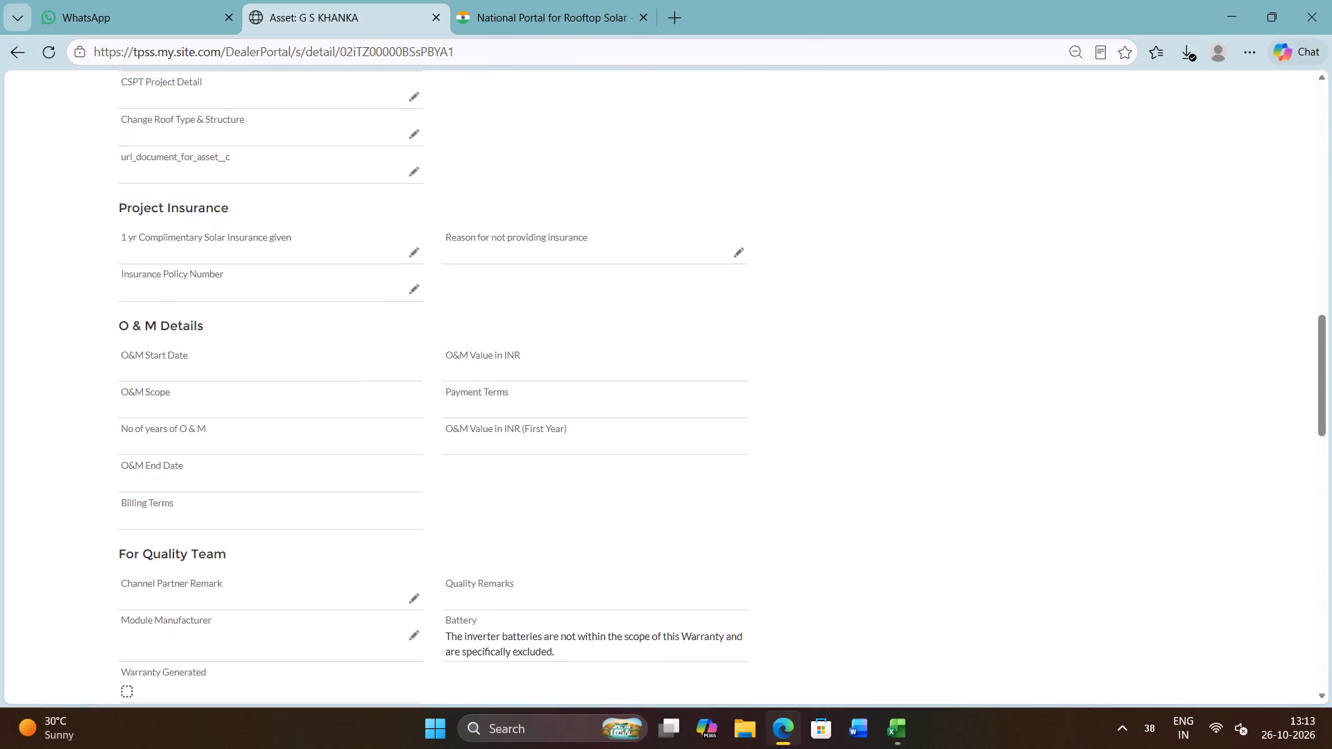
scroll(176, 420, down, 4)
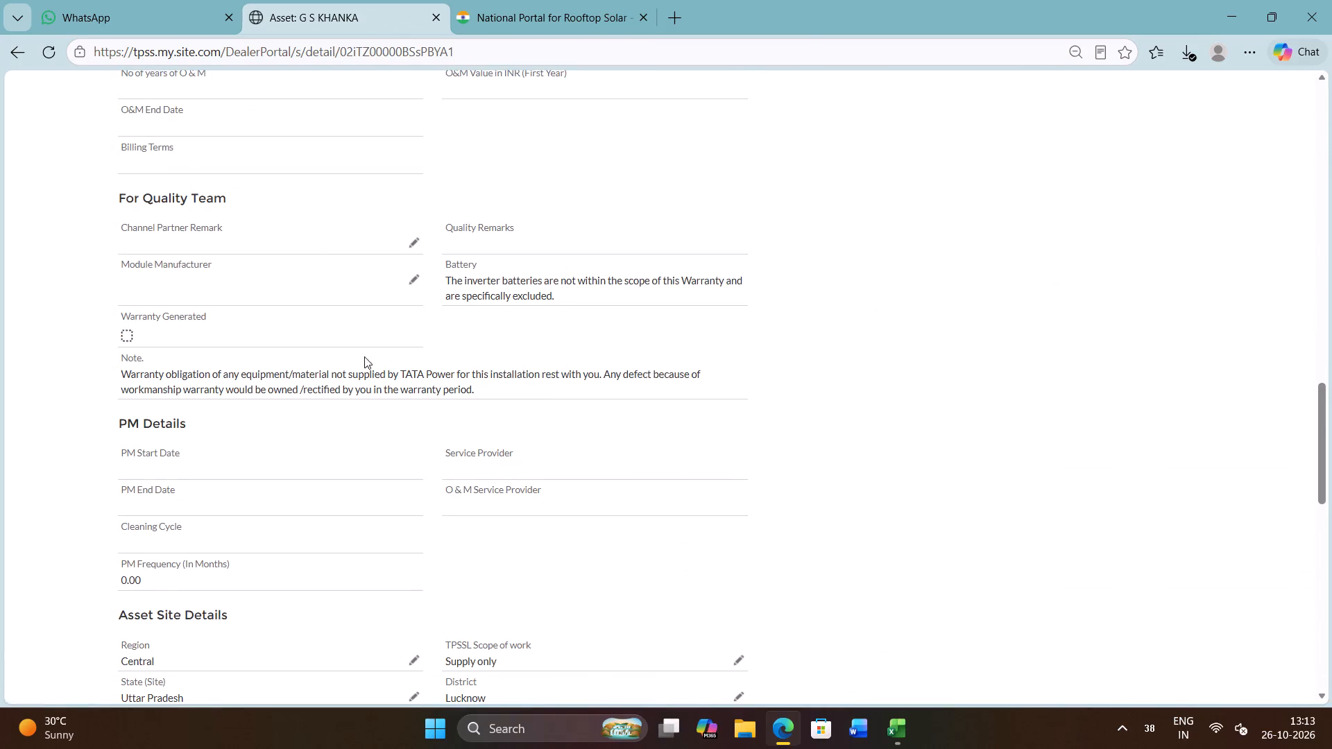
click(413, 283)
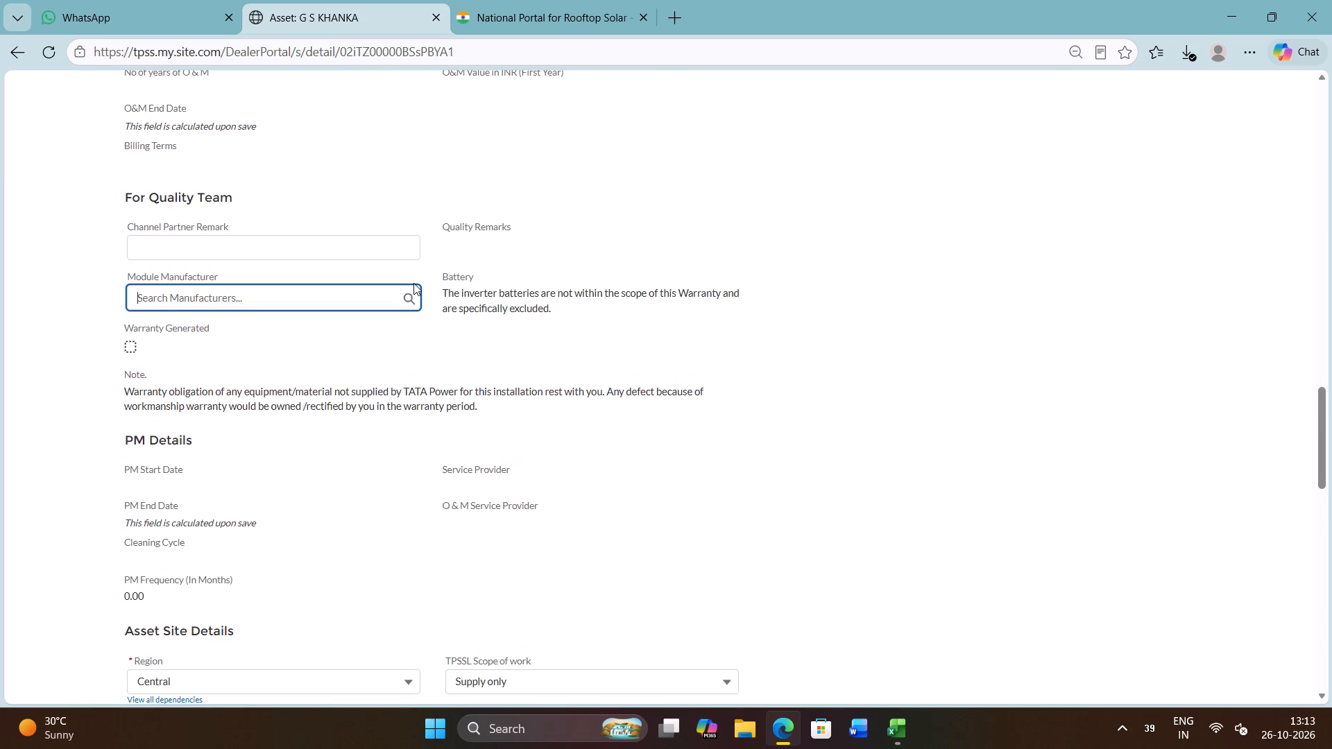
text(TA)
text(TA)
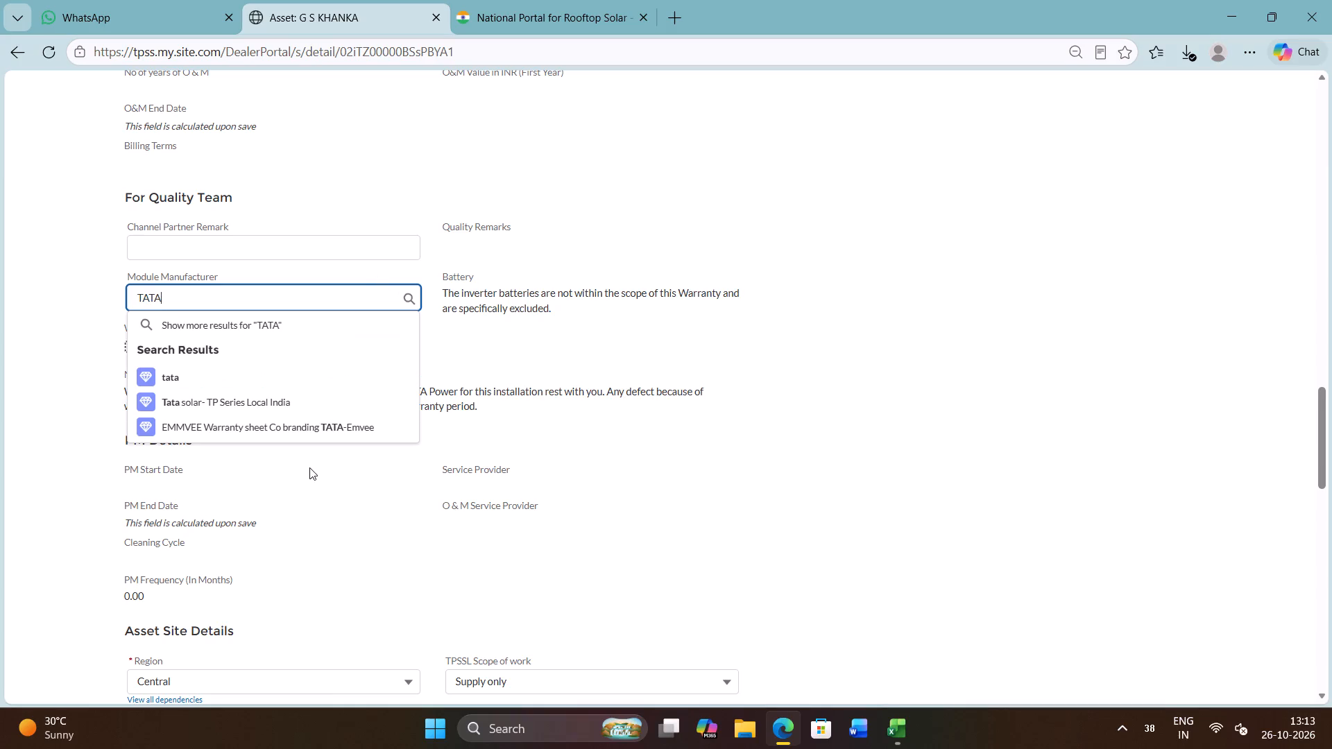
click(297, 400)
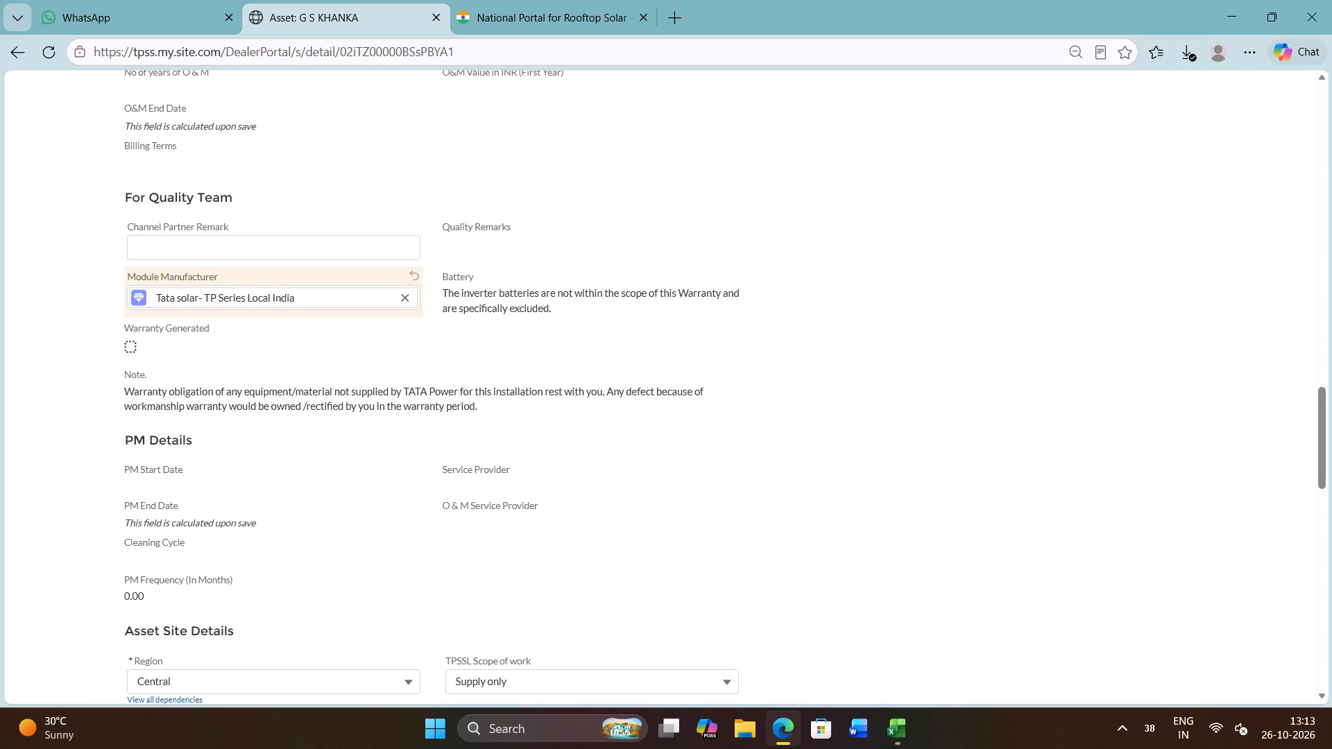
scroll(297, 400, down, 4)
scroll(297, 400, down, 19)
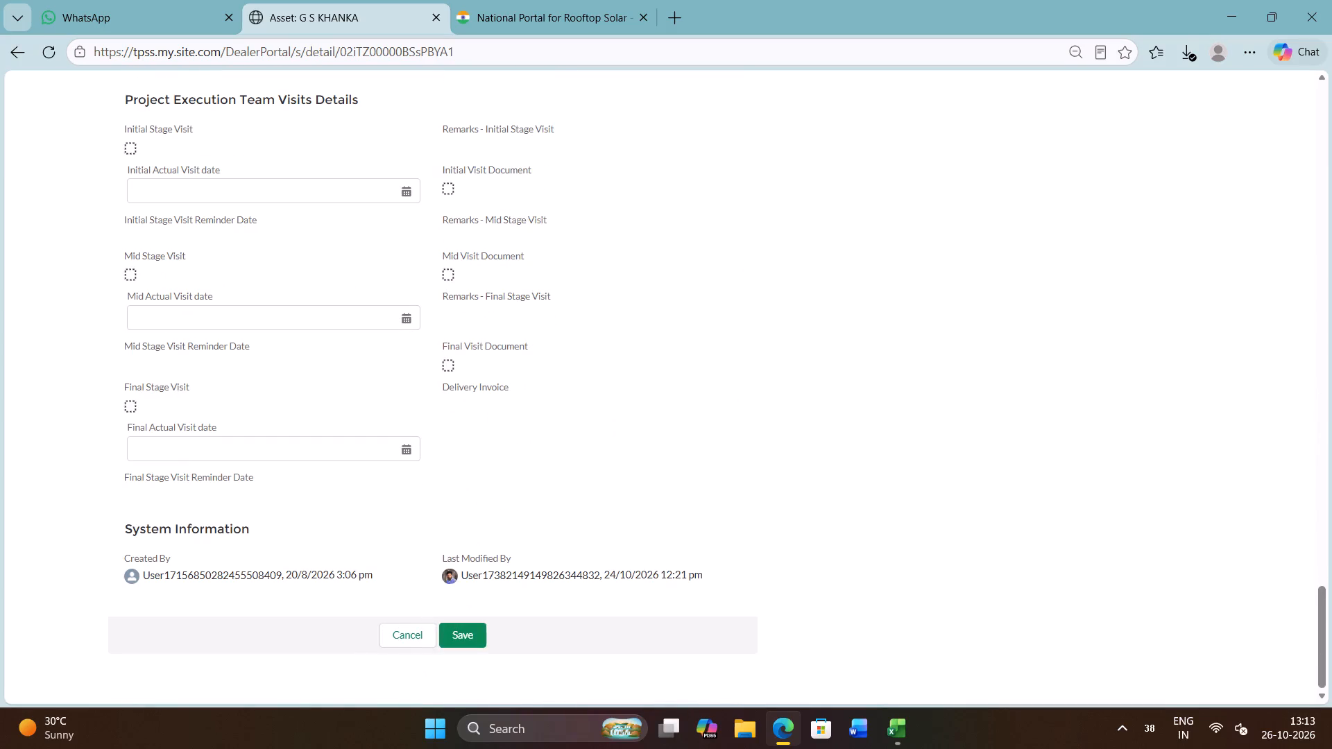
click(477, 628)
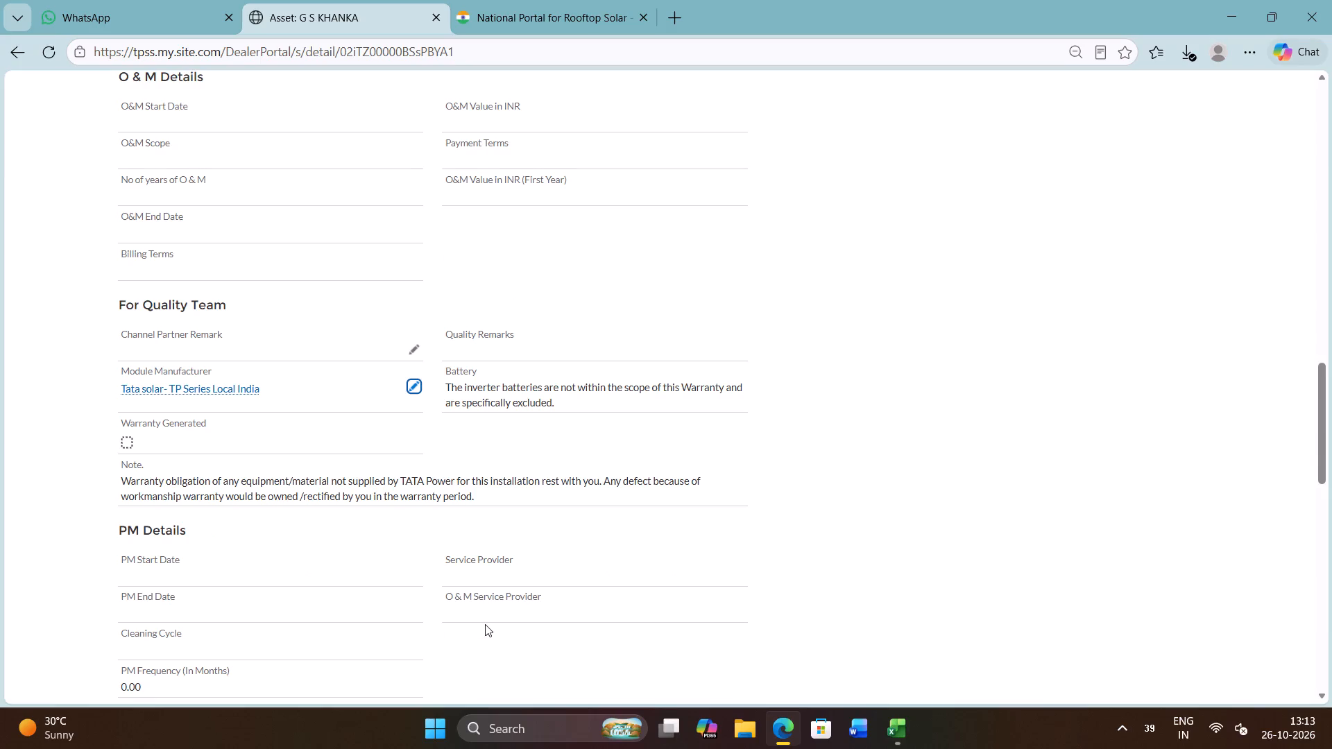
Return from the asset to inspection request INS-326383, run Generate Warranty again and dismiss its dialog.
scroll(529, 286, down, 6)
scroll(534, 280, up, 2)
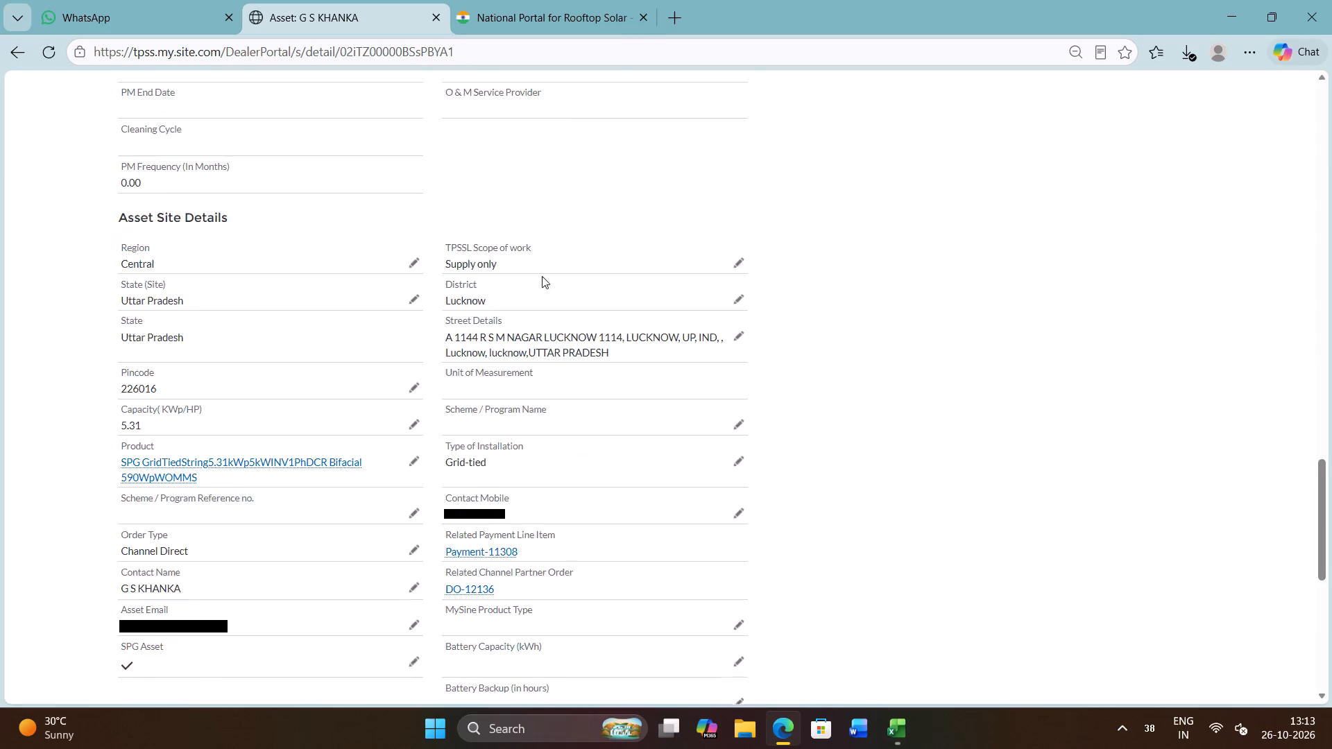
scroll(542, 276, up, 18)
scroll(524, 241, up, 6)
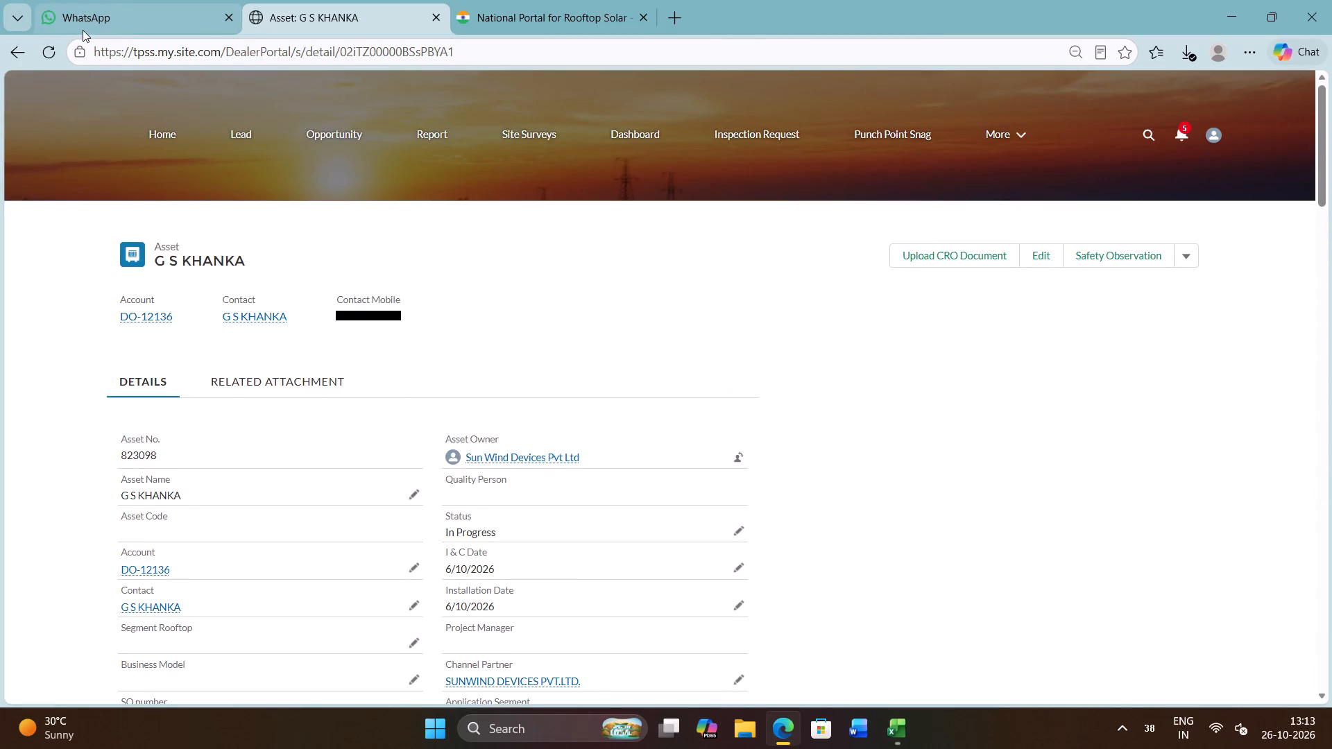
click(5, 47)
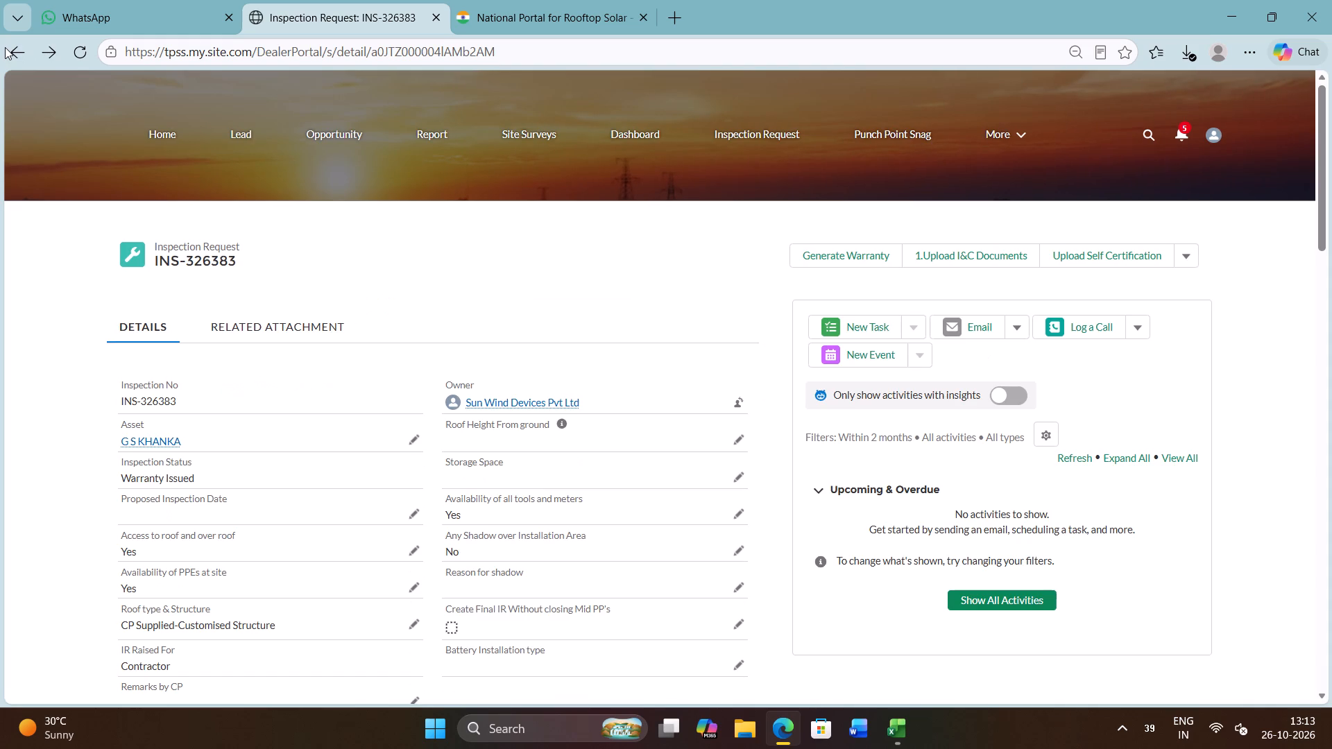
click(826, 252)
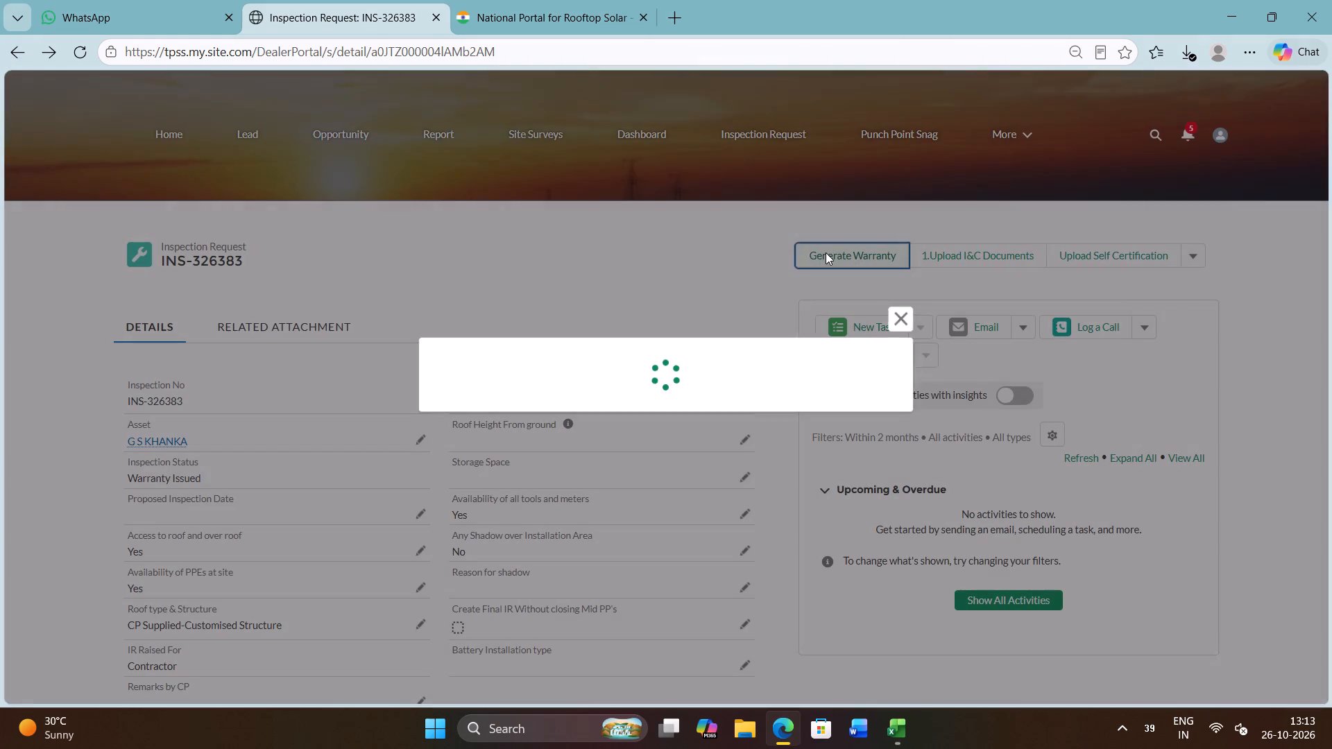
click(897, 300)
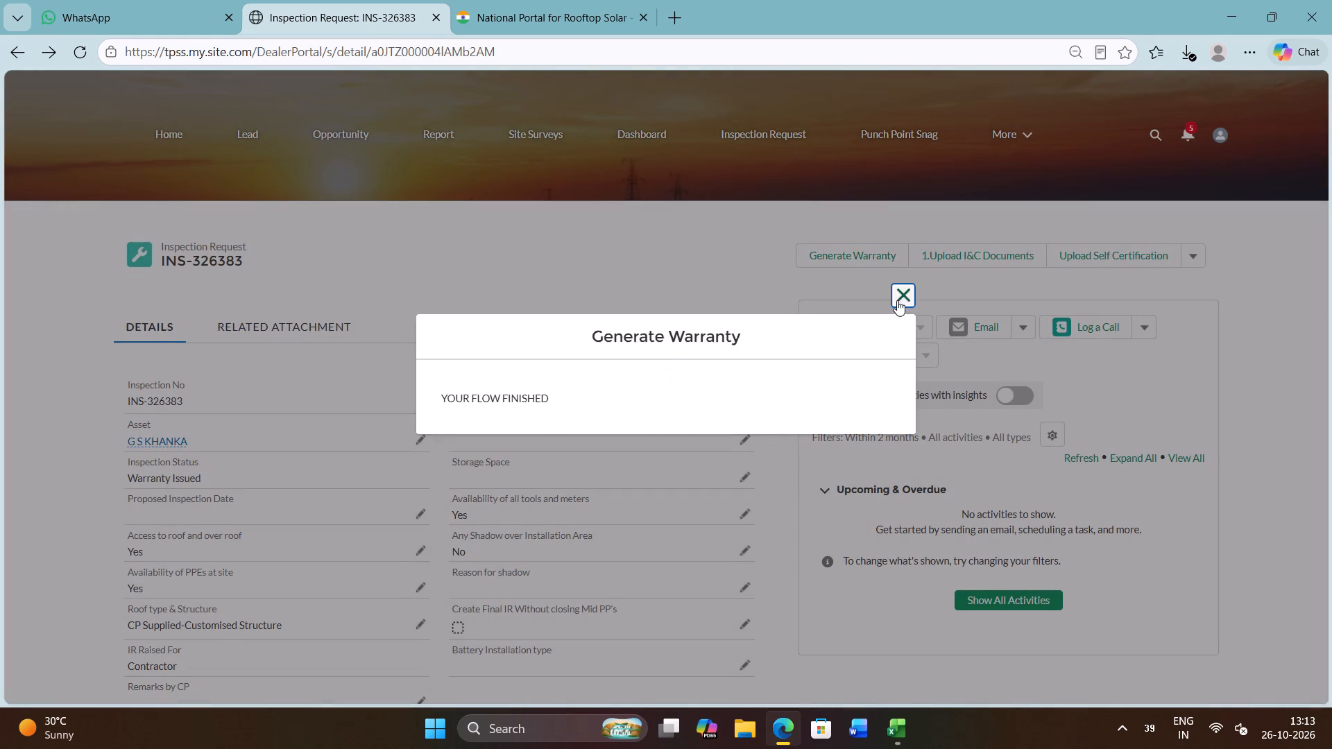
Open the Inverter entry among the inspection request's asset documents for editing, read its full quality remark and save the record.
click(248, 320)
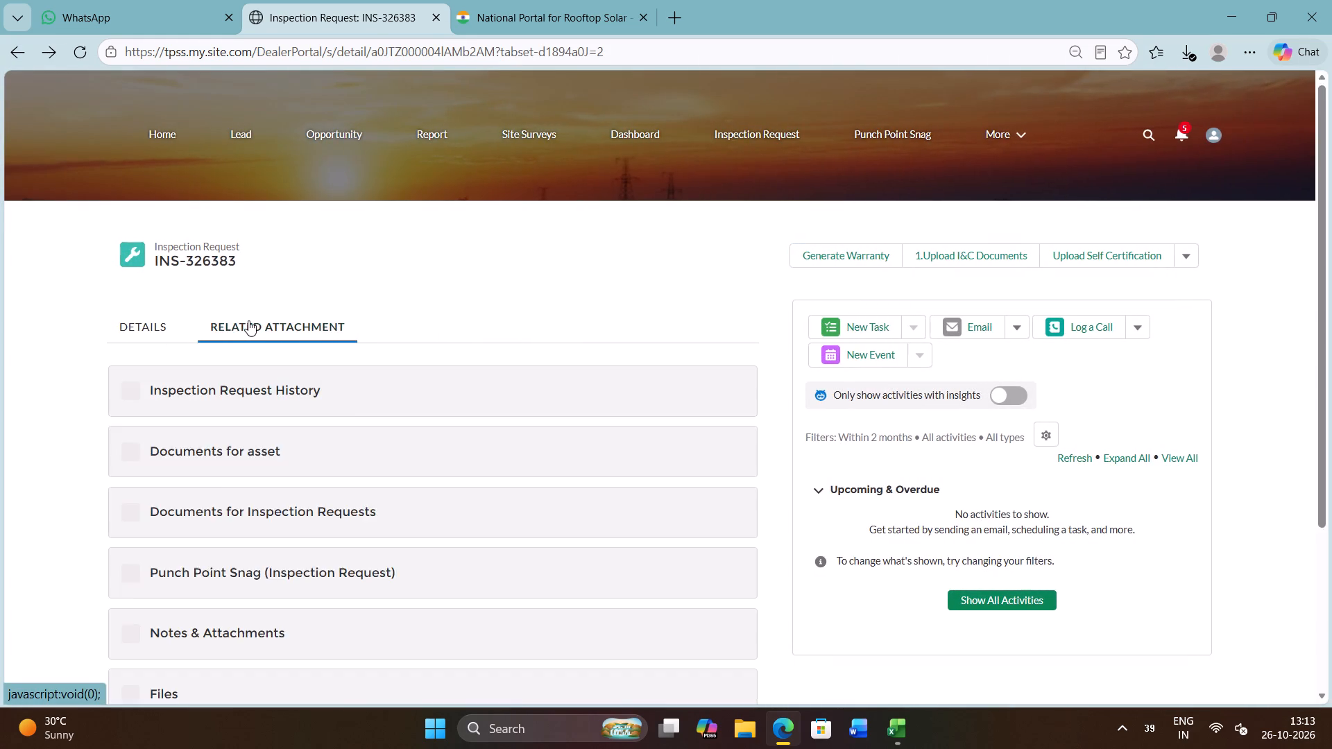
scroll(248, 320, down, 1)
scroll(303, 405, down, 2)
scroll(304, 338, down, 3)
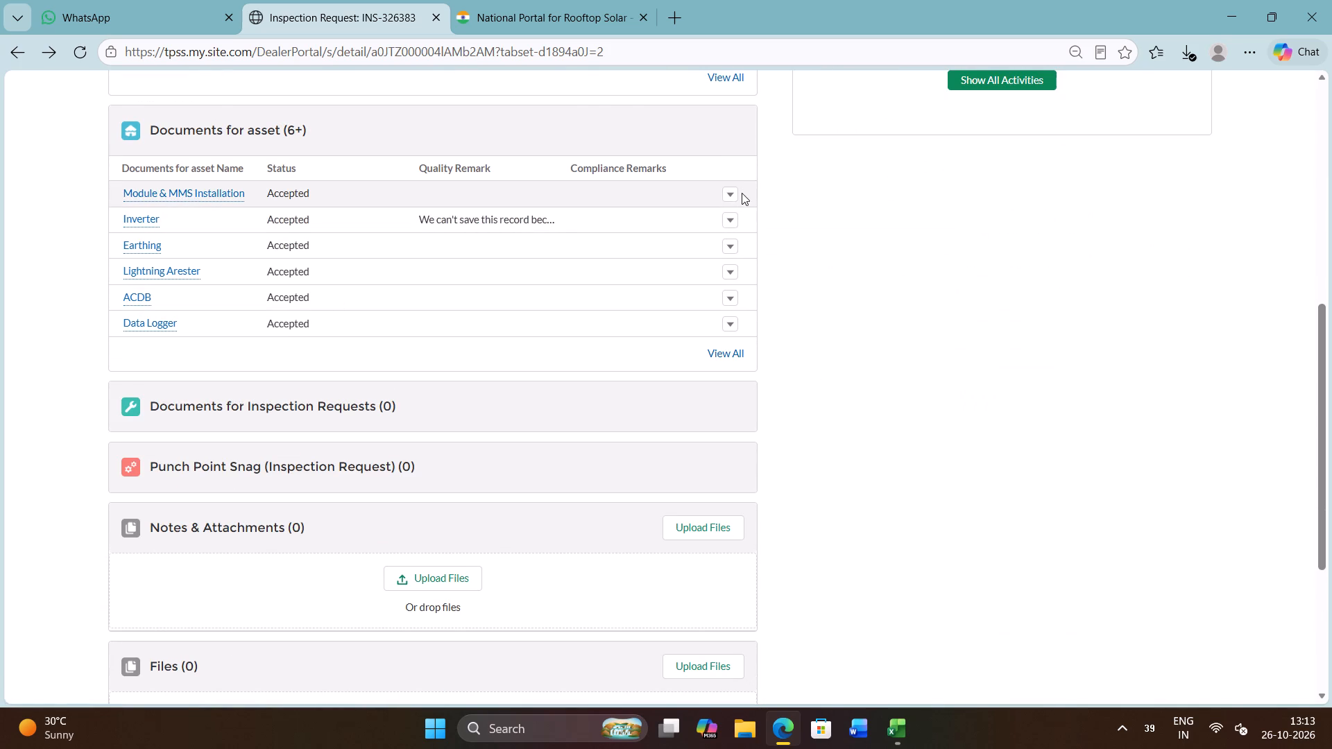
click(736, 215)
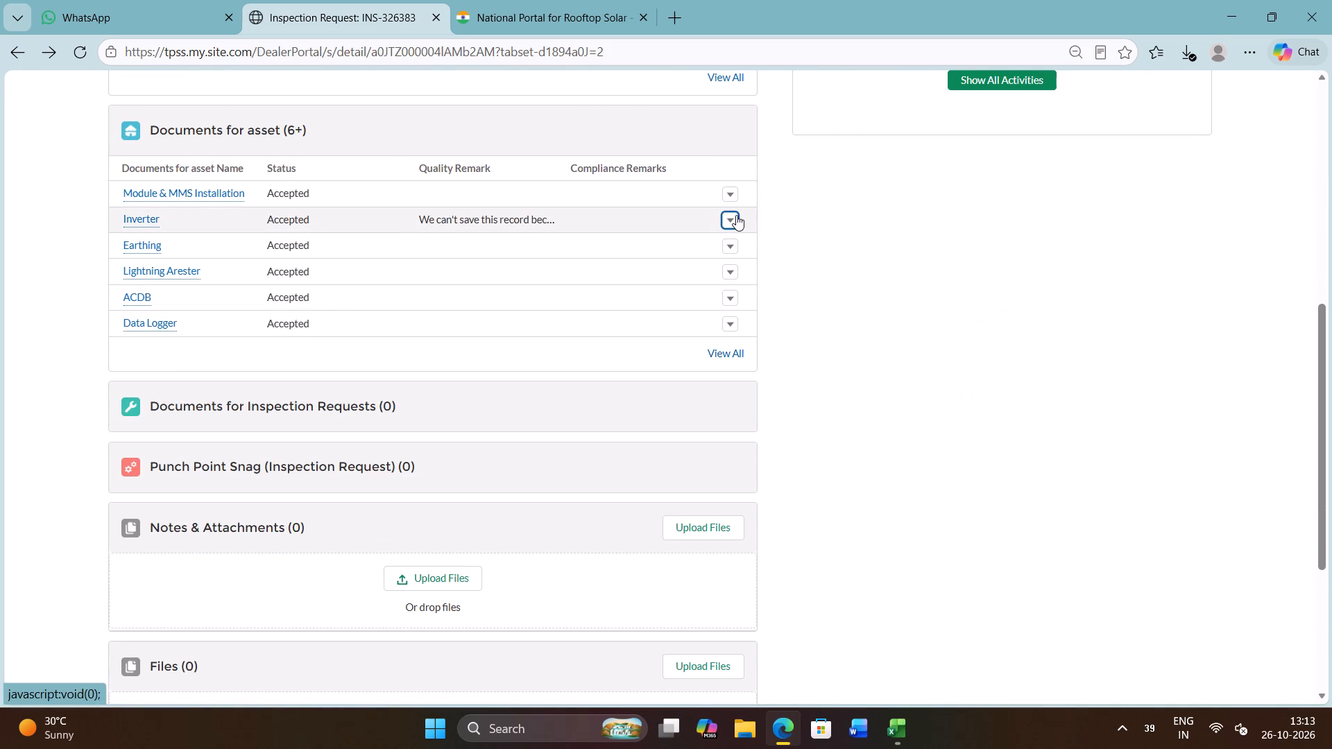
click(735, 223)
click(735, 223)
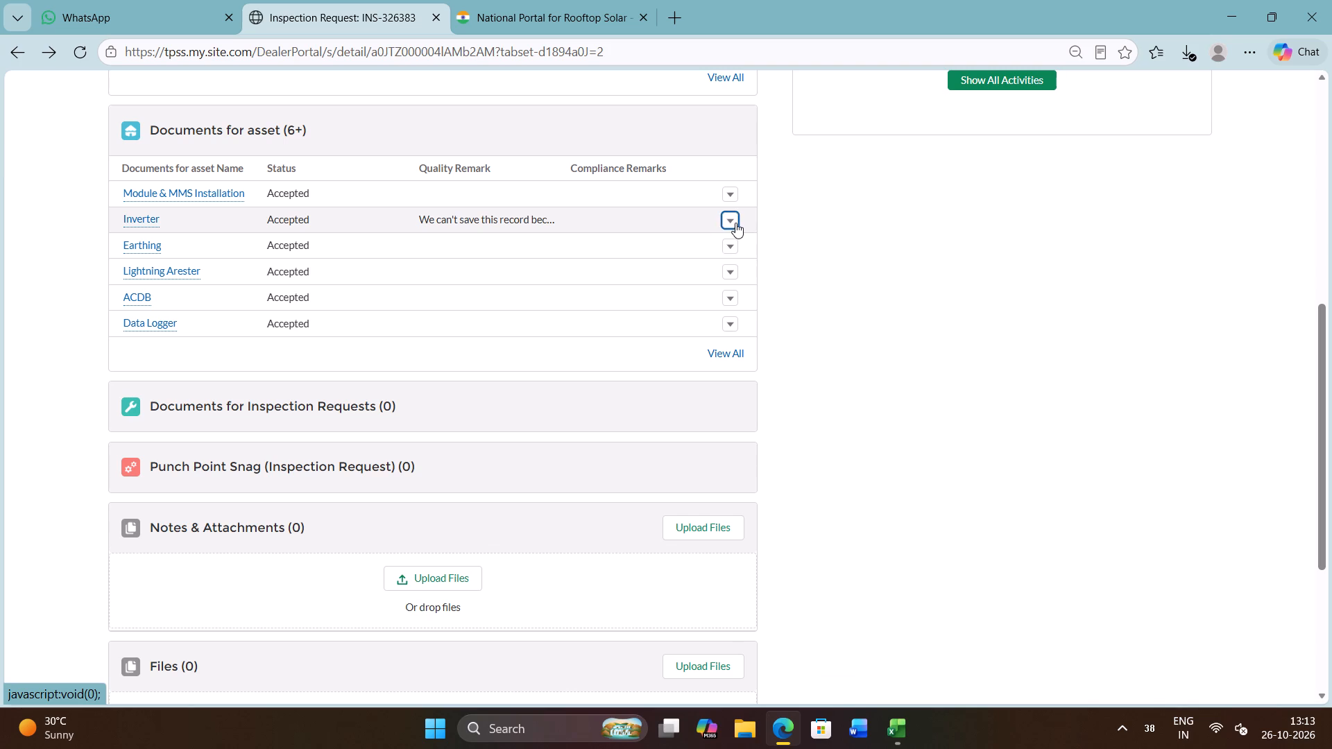
click(735, 223)
click(727, 241)
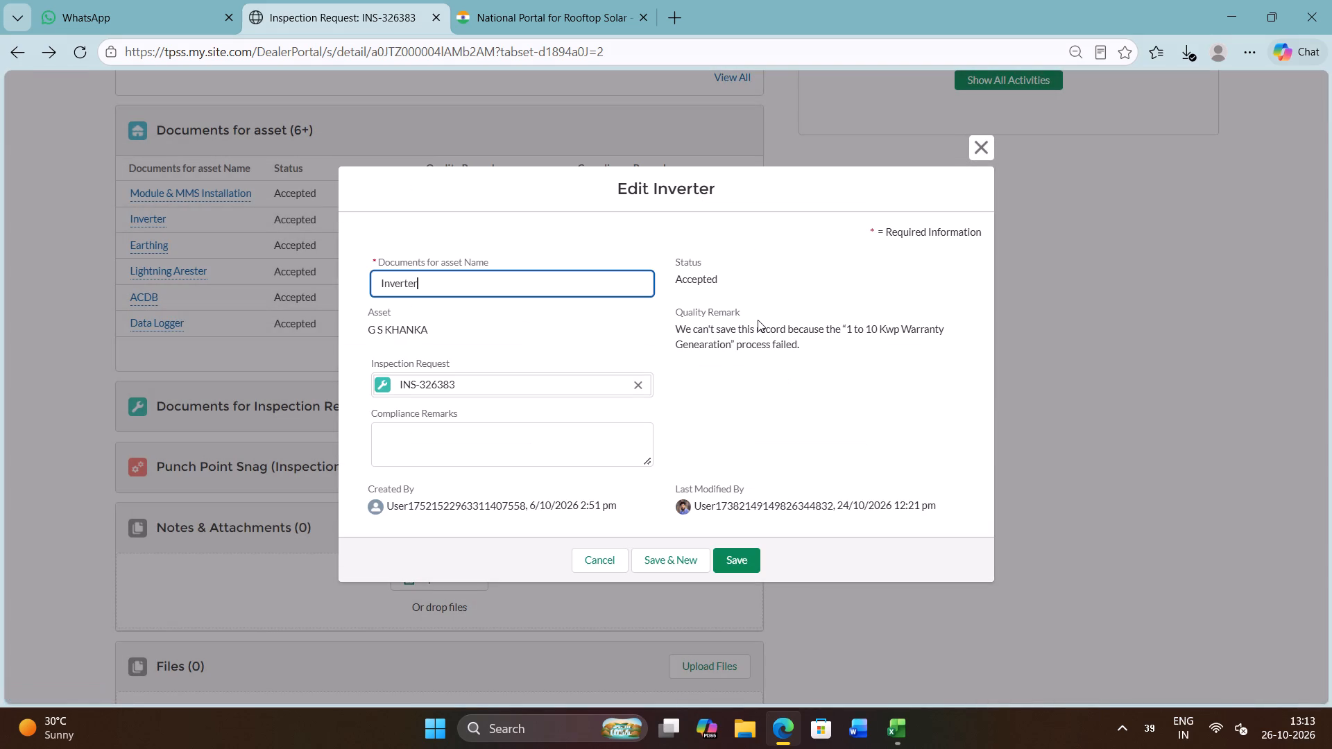
scroll(758, 320, down, 3)
click(753, 567)
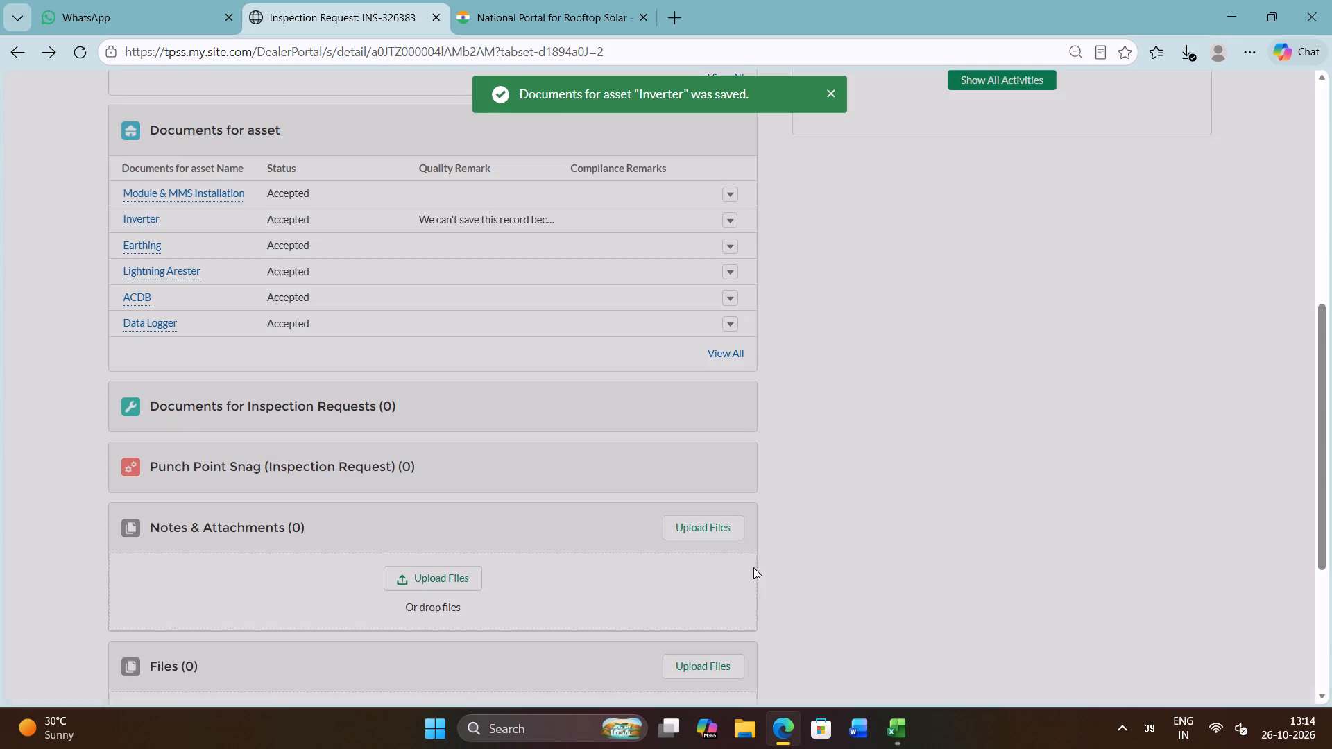
Copy the asset name from the inspection request's details and paste it into cell A1 of a new blank workbook in Excel.
scroll(753, 567, down, 5)
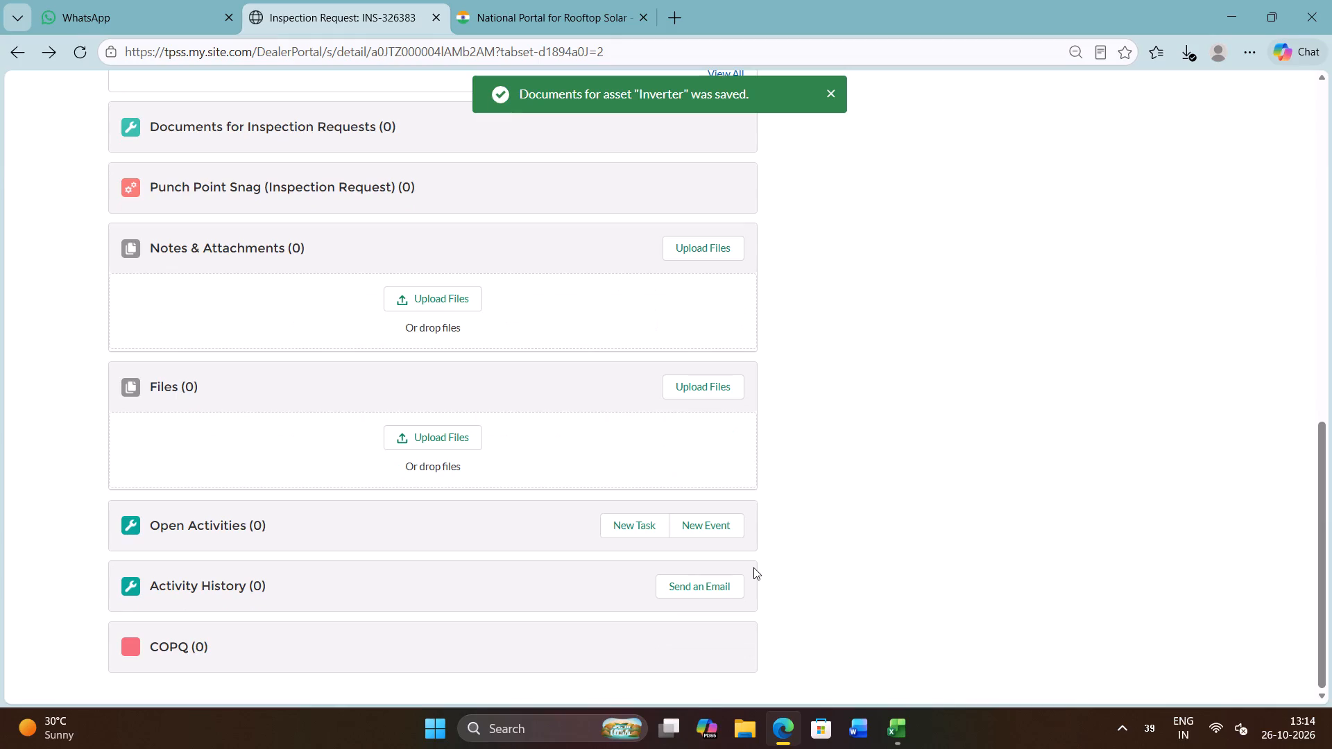
scroll(753, 567, down, 2)
scroll(753, 567, up, 9)
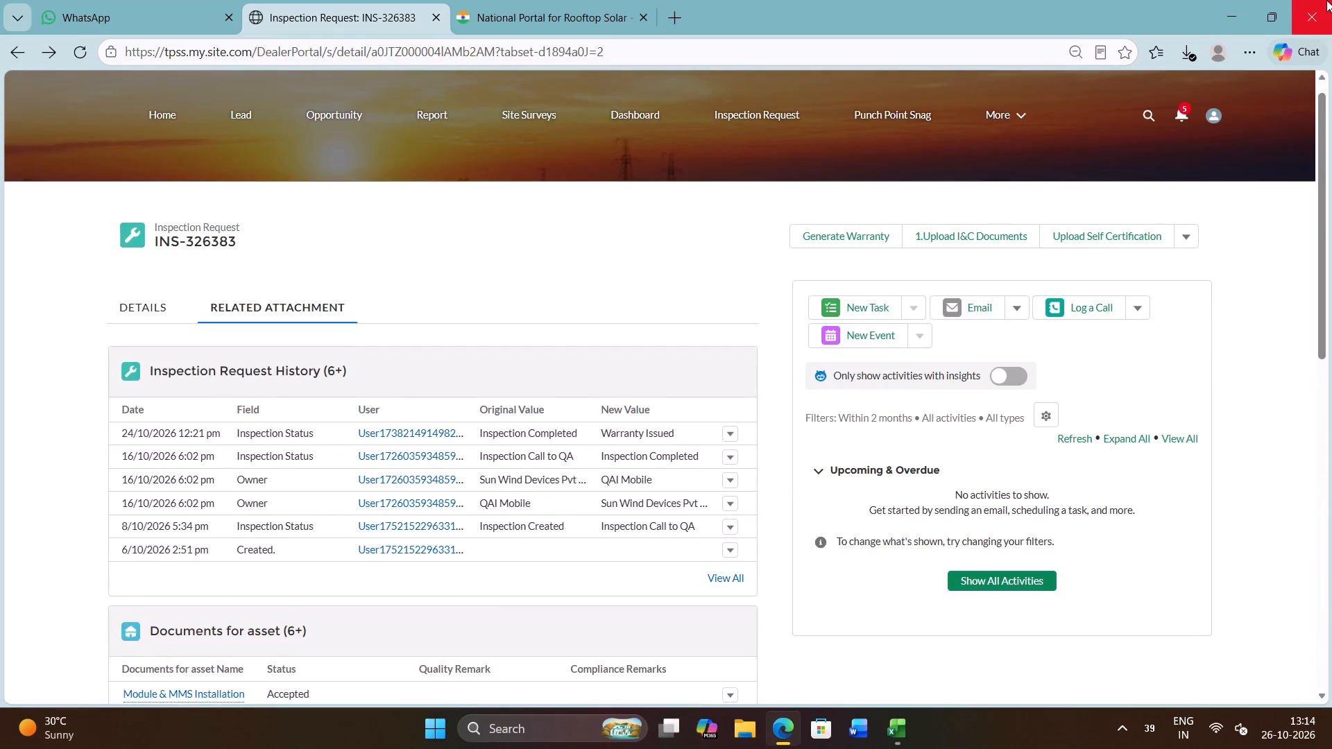
click(118, 313)
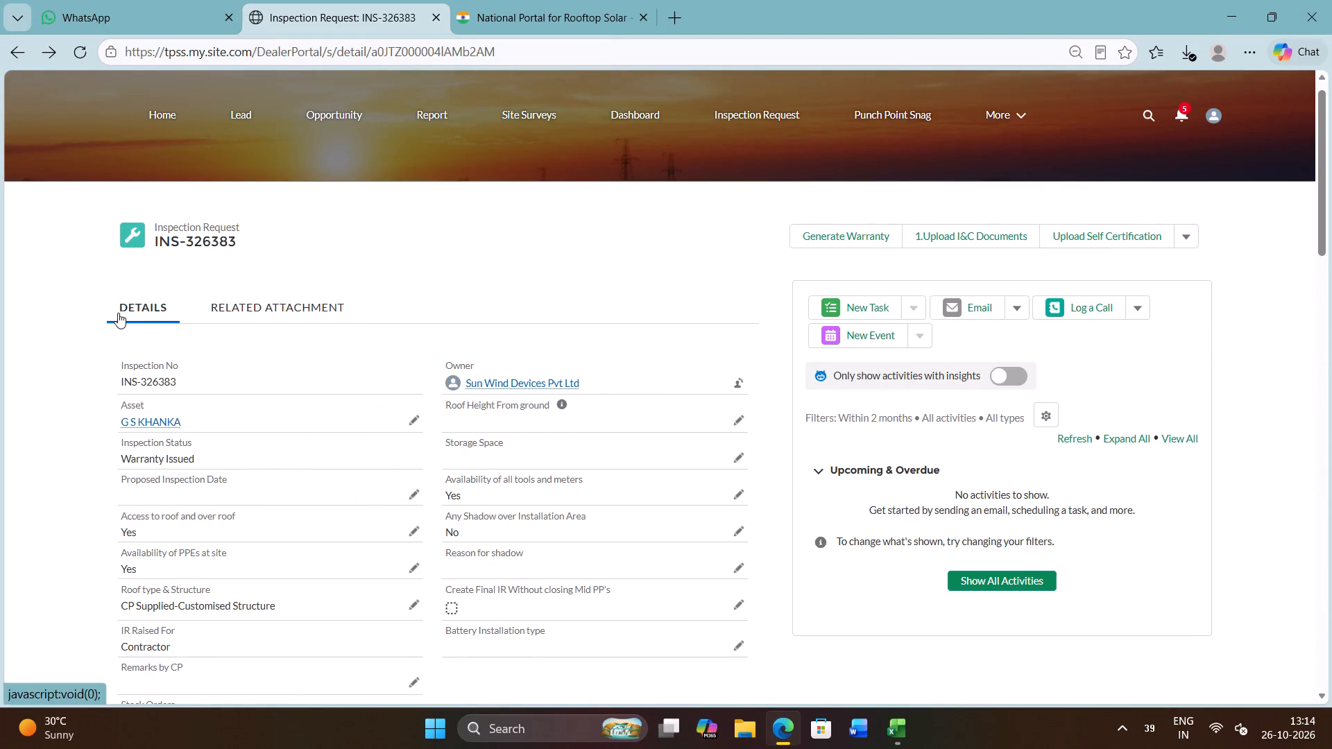
drag(185, 420, 105, 430)
key(ctrl+c)
key(ctrl+c)
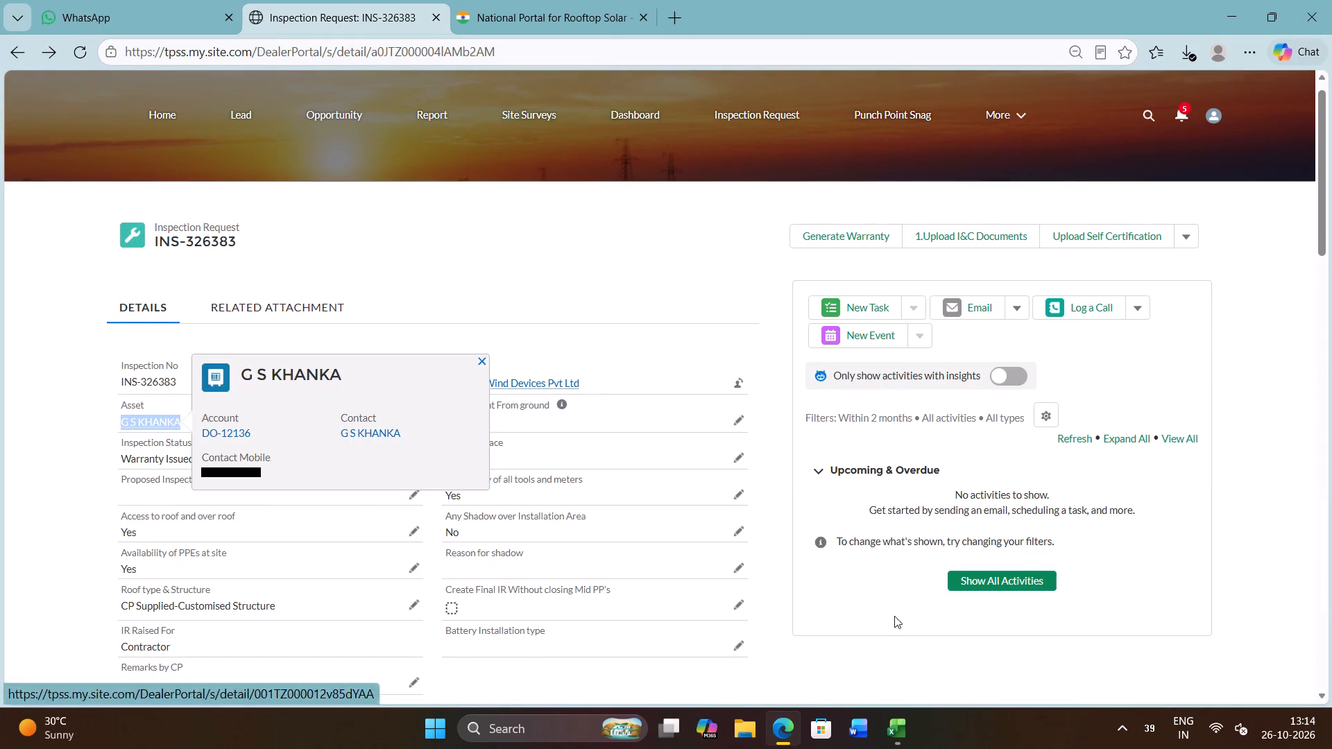
click(890, 748)
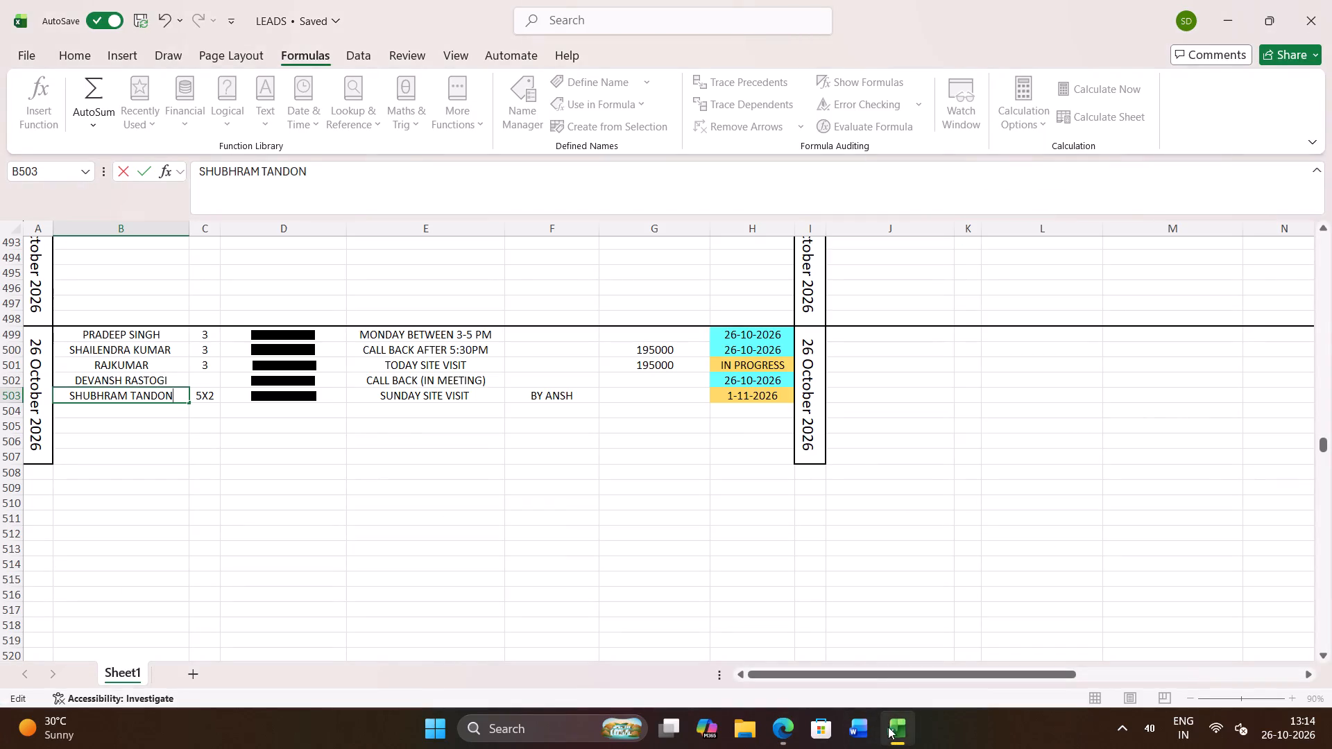
click(20, 49)
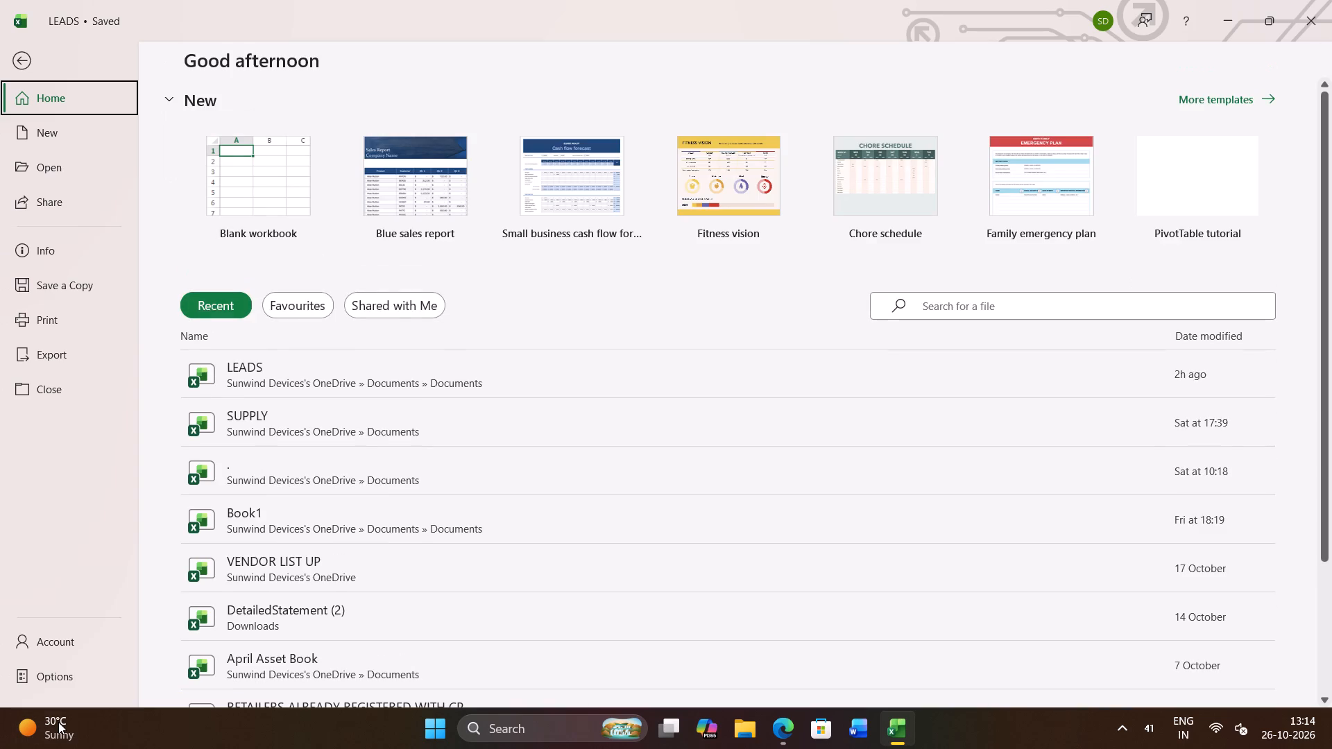
scroll(58, 722, up, 2)
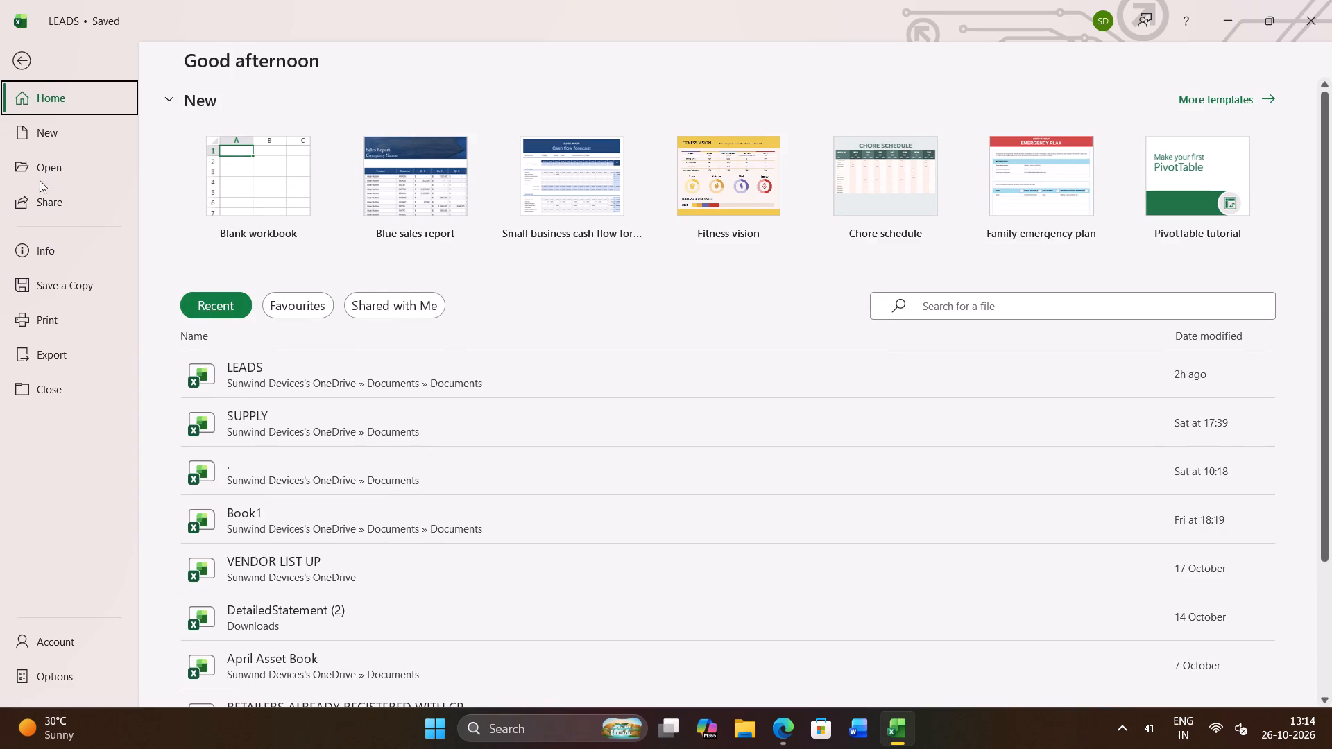
click(224, 170)
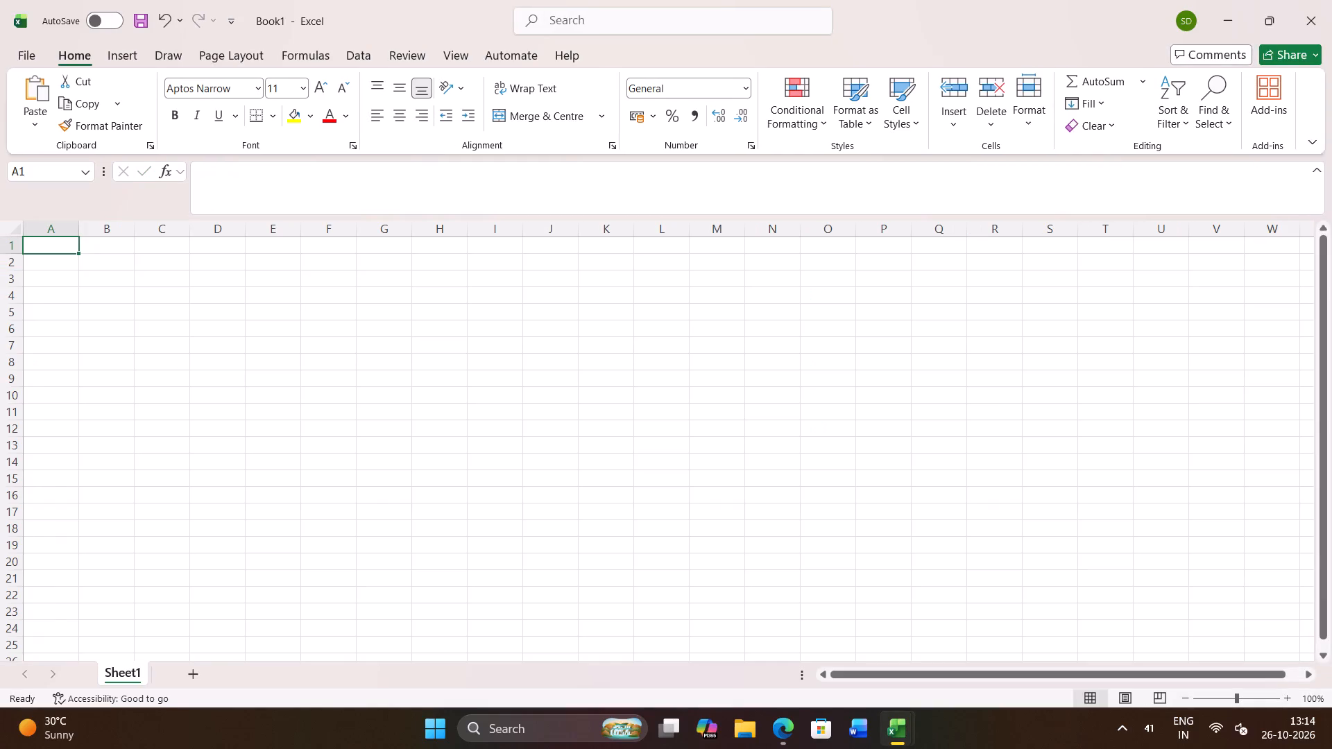
key(ctrl+v)
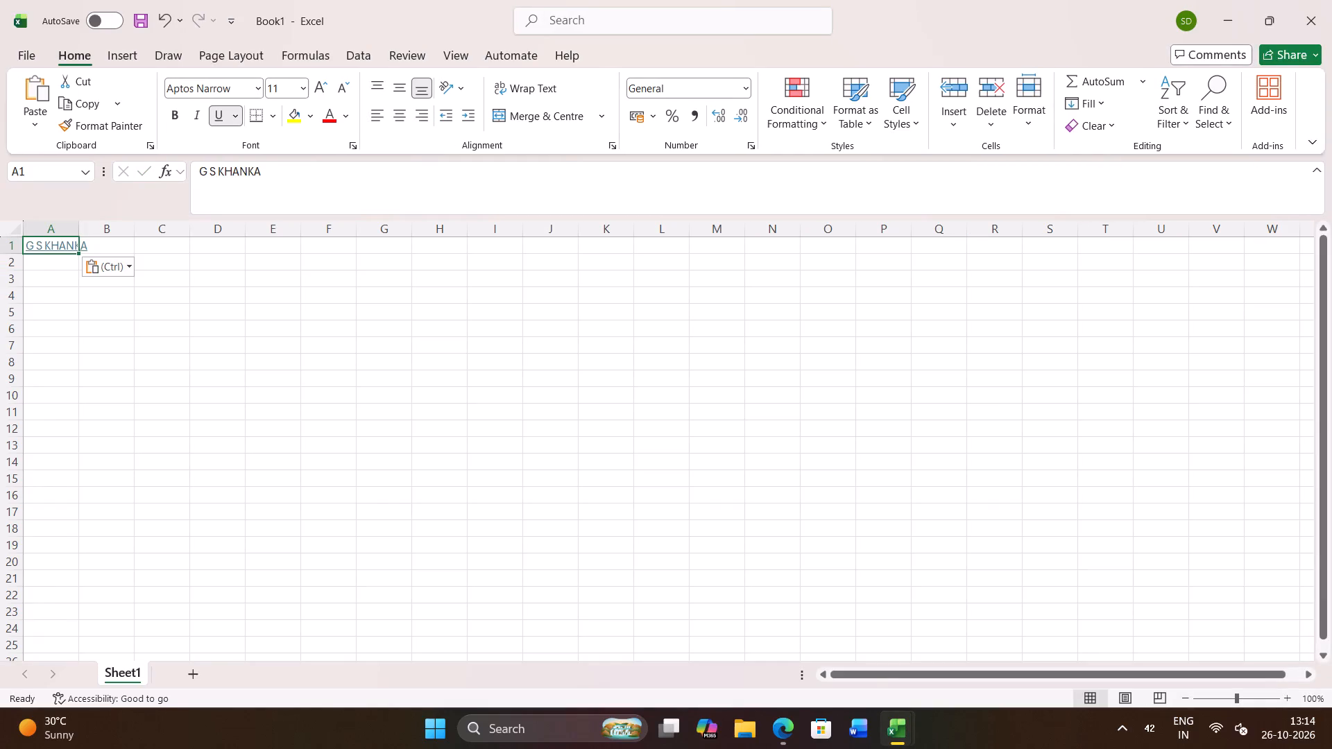
click(179, 275)
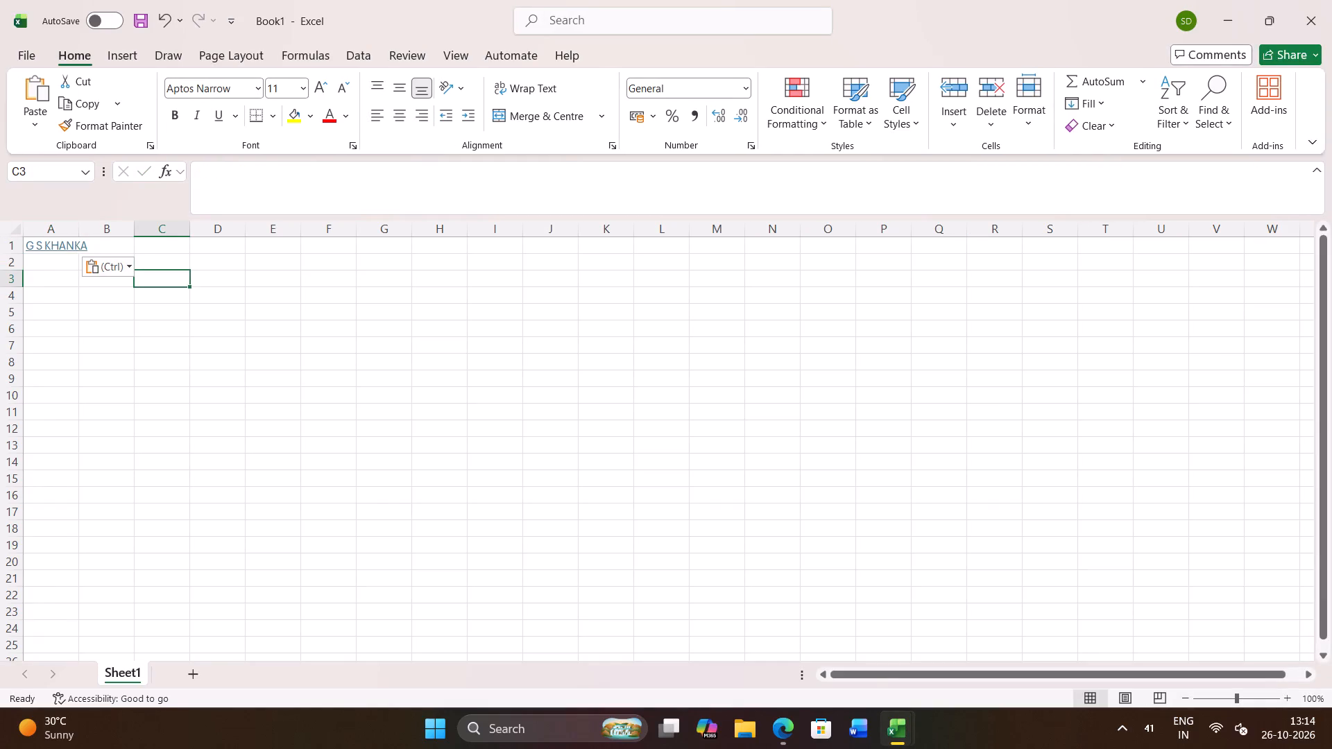
Follow the link in cell A1 to the asset record in Edge and close the page it opens.
click(65, 245)
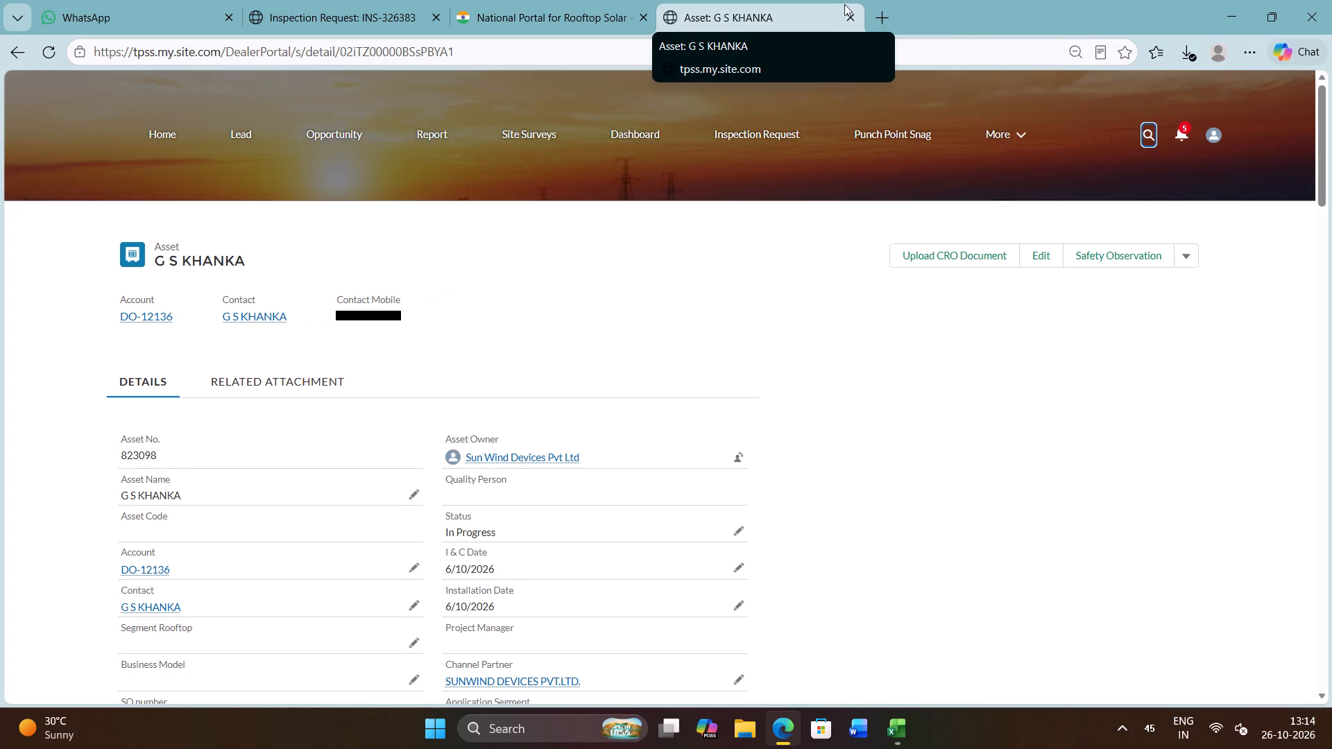
click(850, 17)
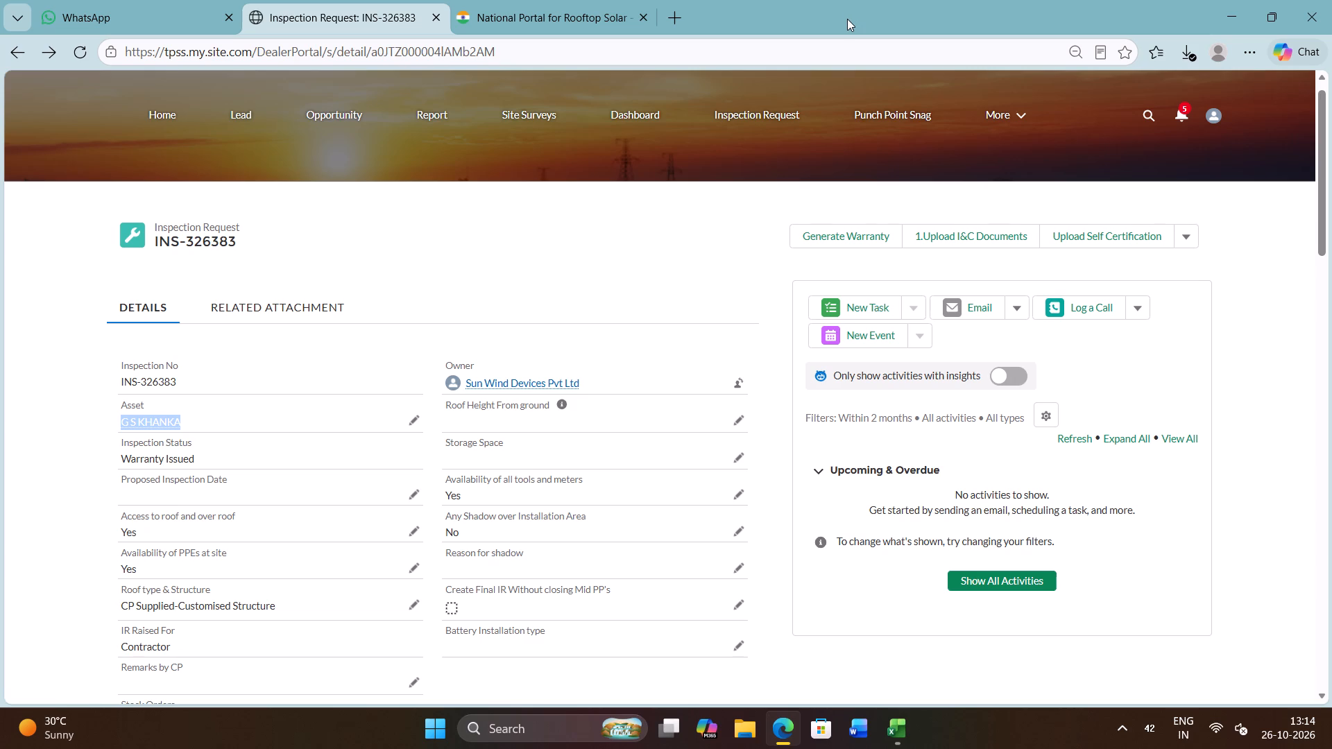
Mark all dealer portal notifications as read.
click(1187, 119)
click(1184, 119)
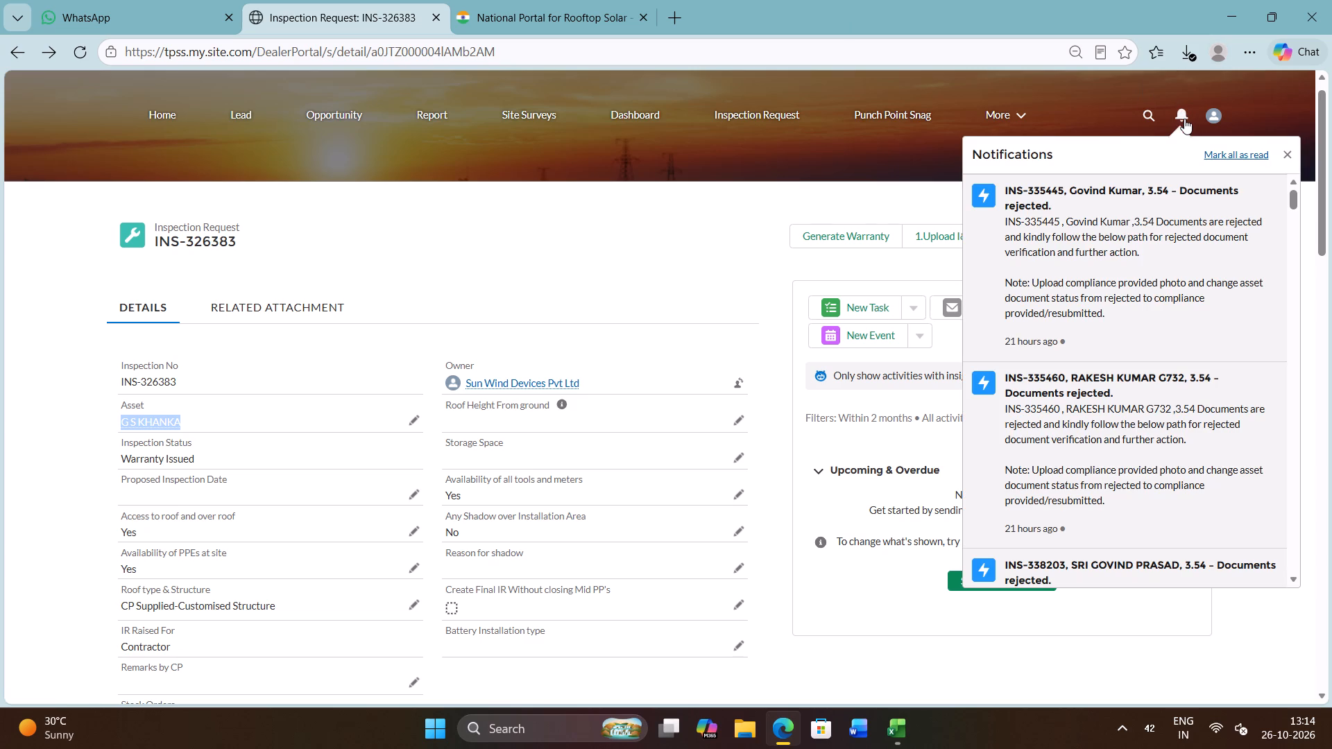
click(1231, 155)
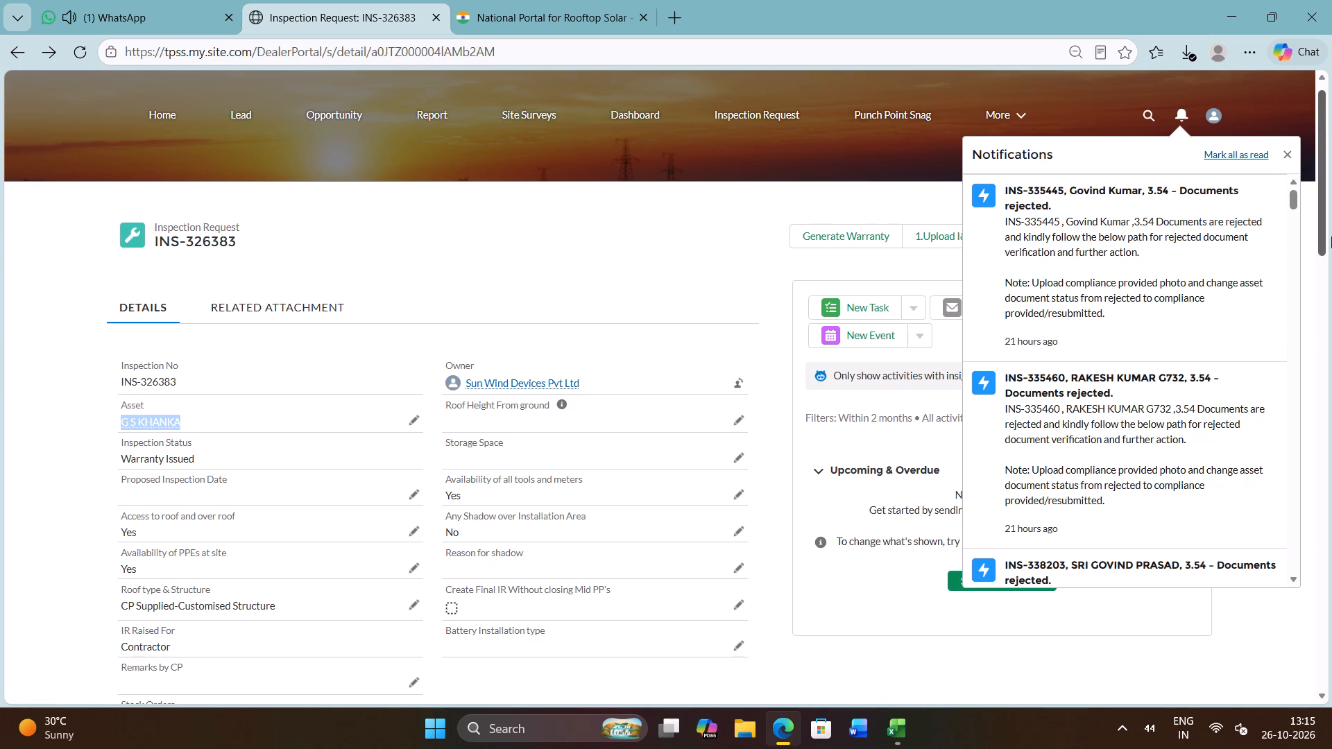
Examine the notifications about rejected documents and newly created inspection requests.
scroll(1262, 254, down, 1)
scroll(1212, 296, down, 3)
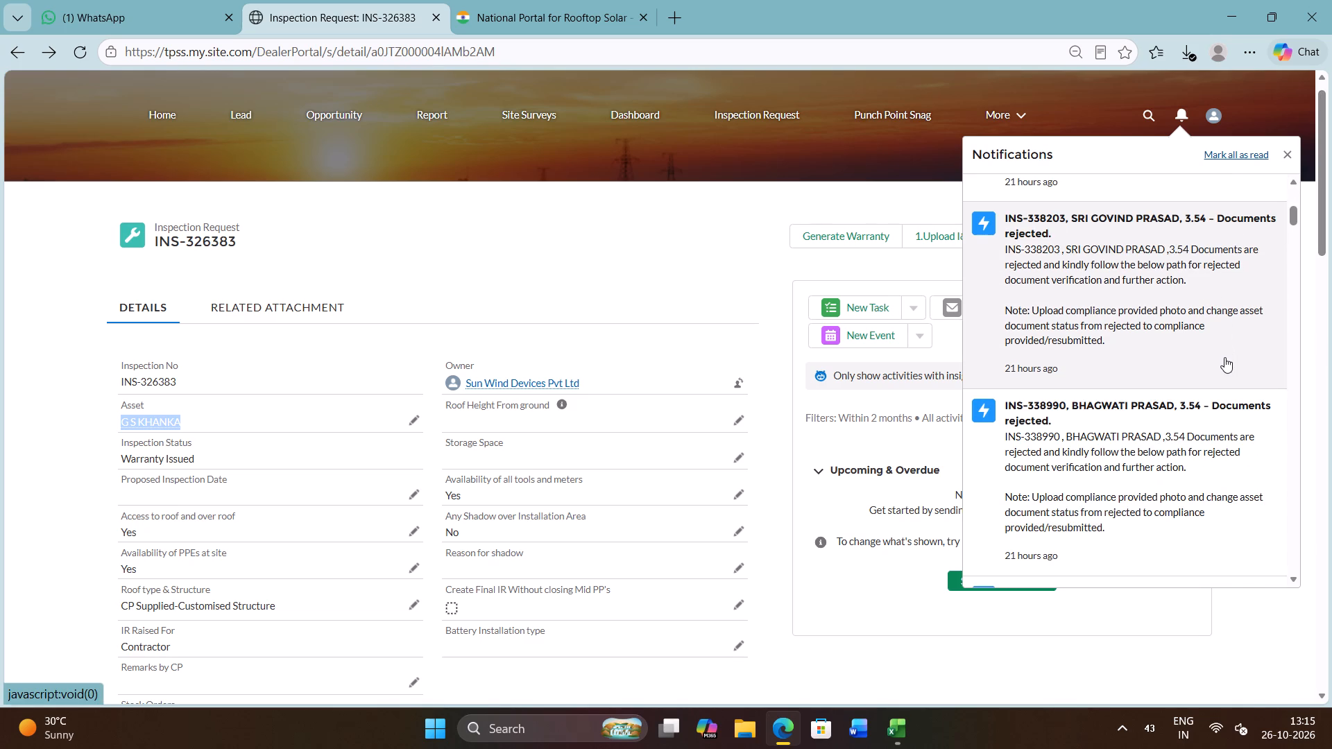
scroll(1206, 347, down, 3)
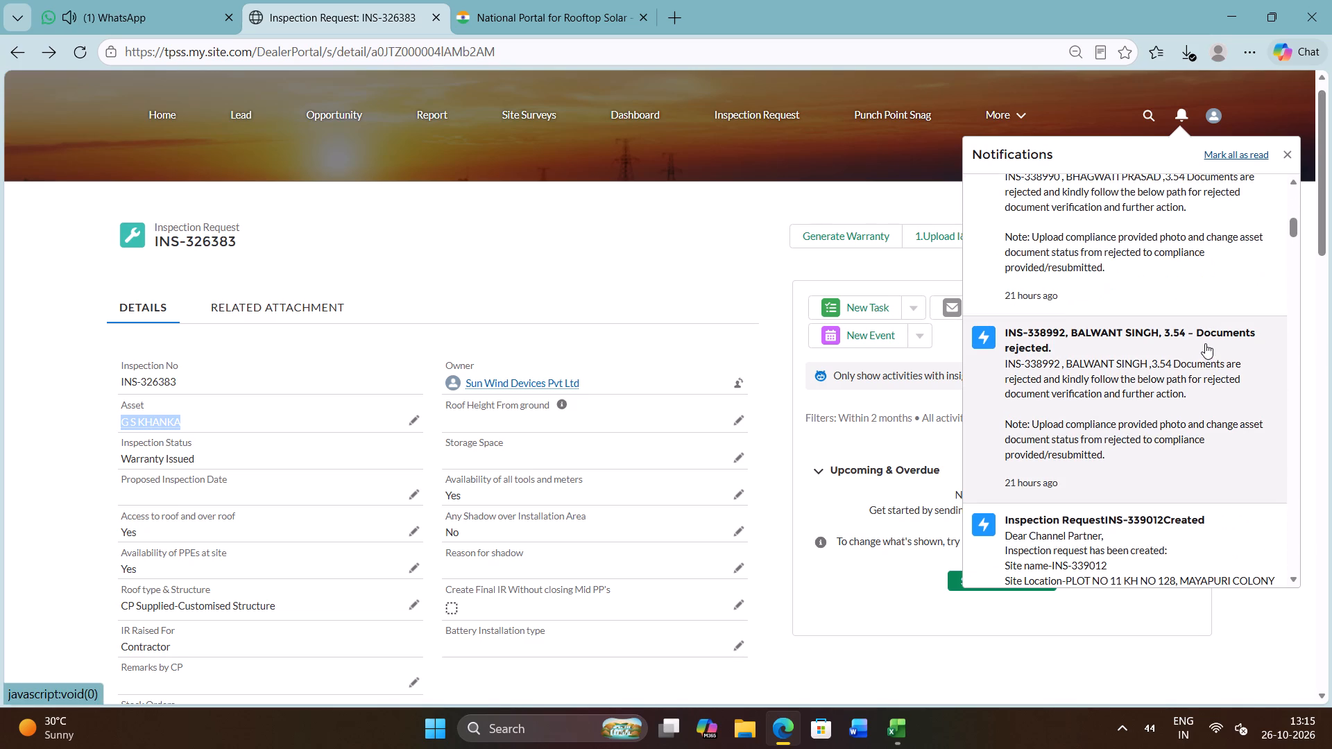
scroll(1205, 343, down, 1)
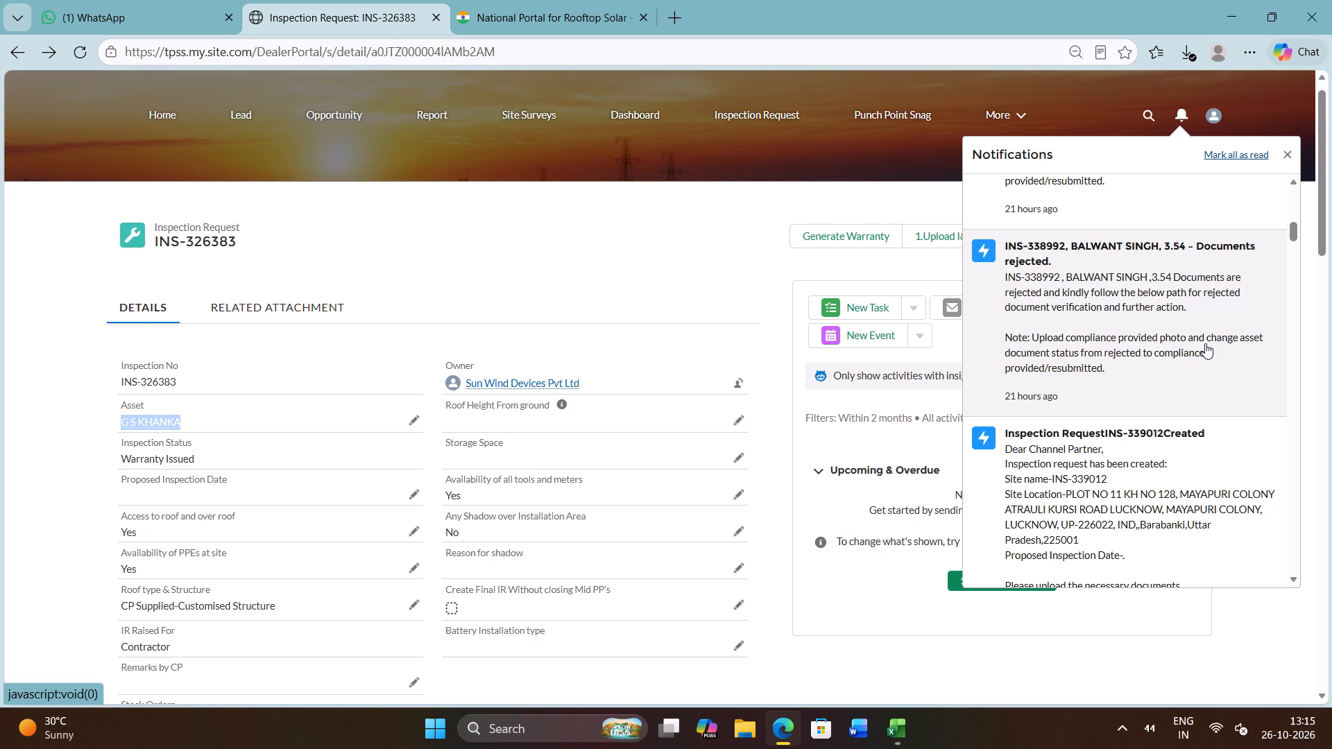
key(Up)
key(Up)
key(Up)
key(Up)
key(Up)
key(Up)
key(Up)
key(Up)
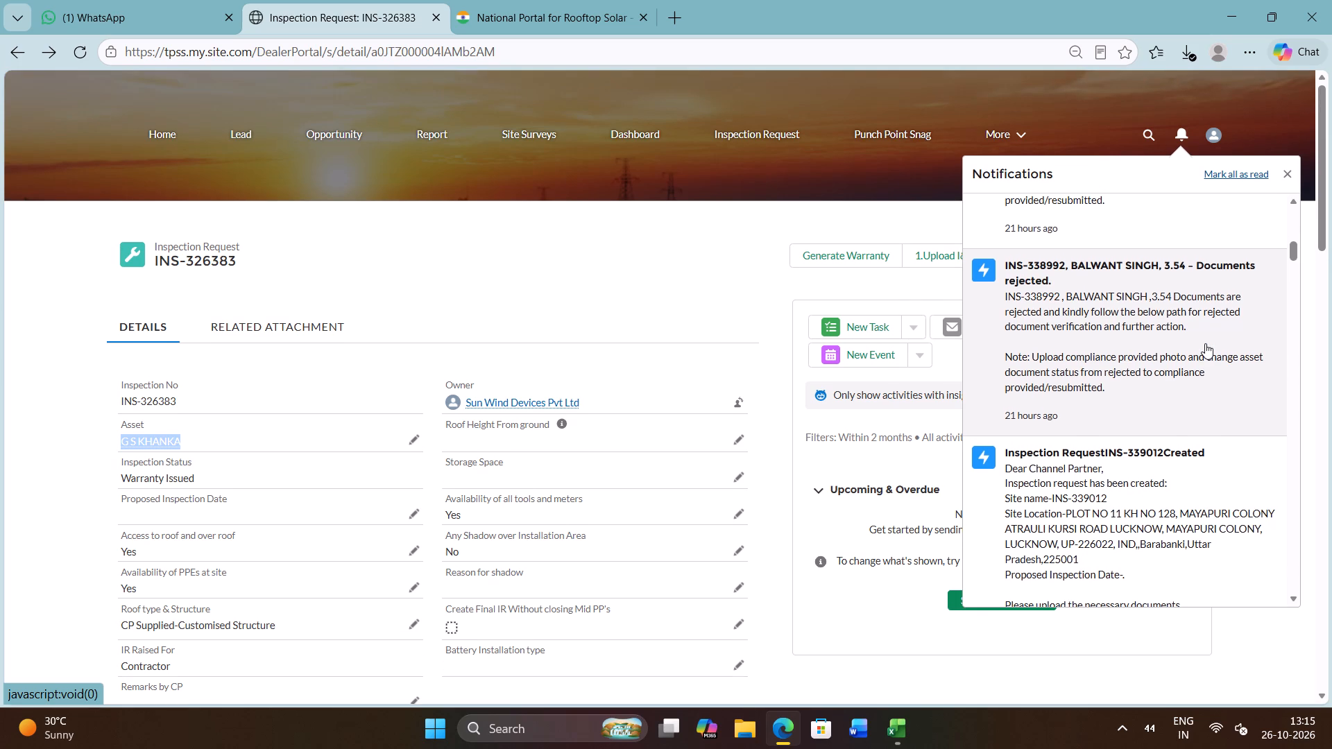
scroll(1192, 321, up, 14)
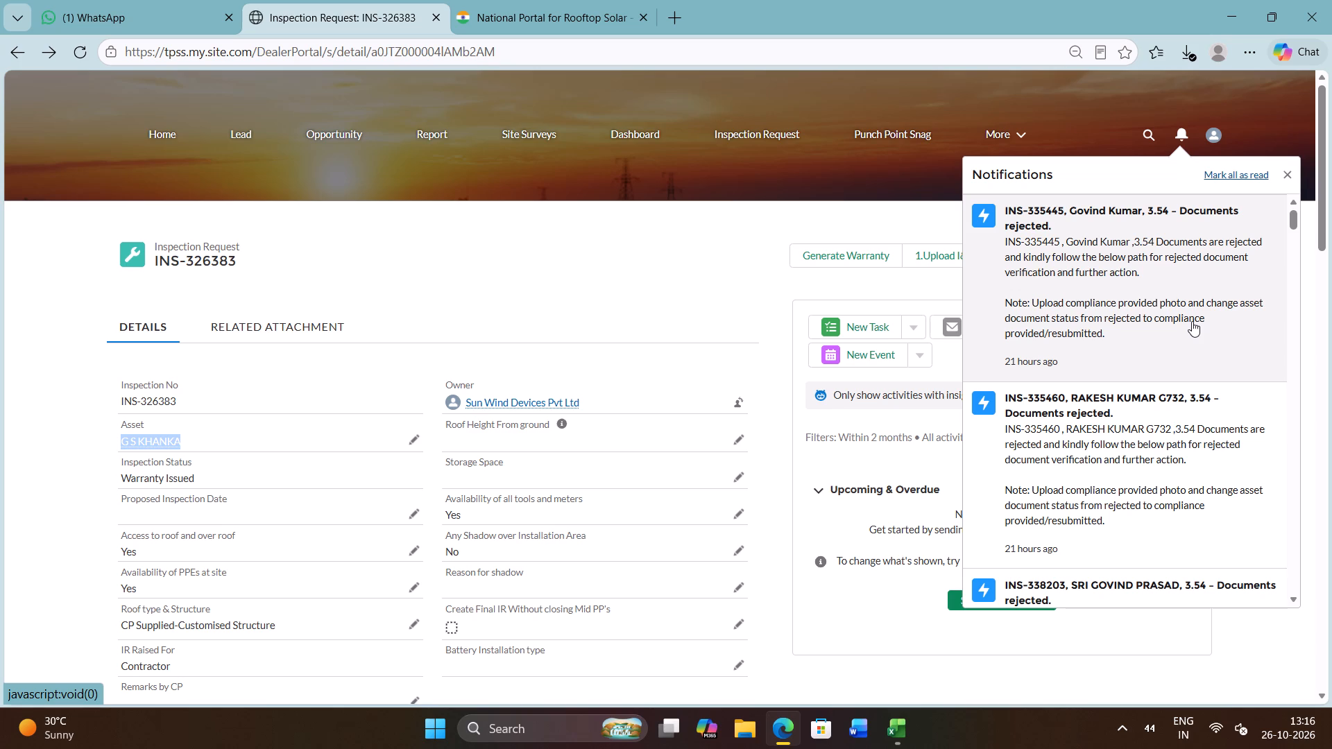
Review the dealer portal notifications about inspection requests with rejected documents.
scroll(1153, 314, down, 1)
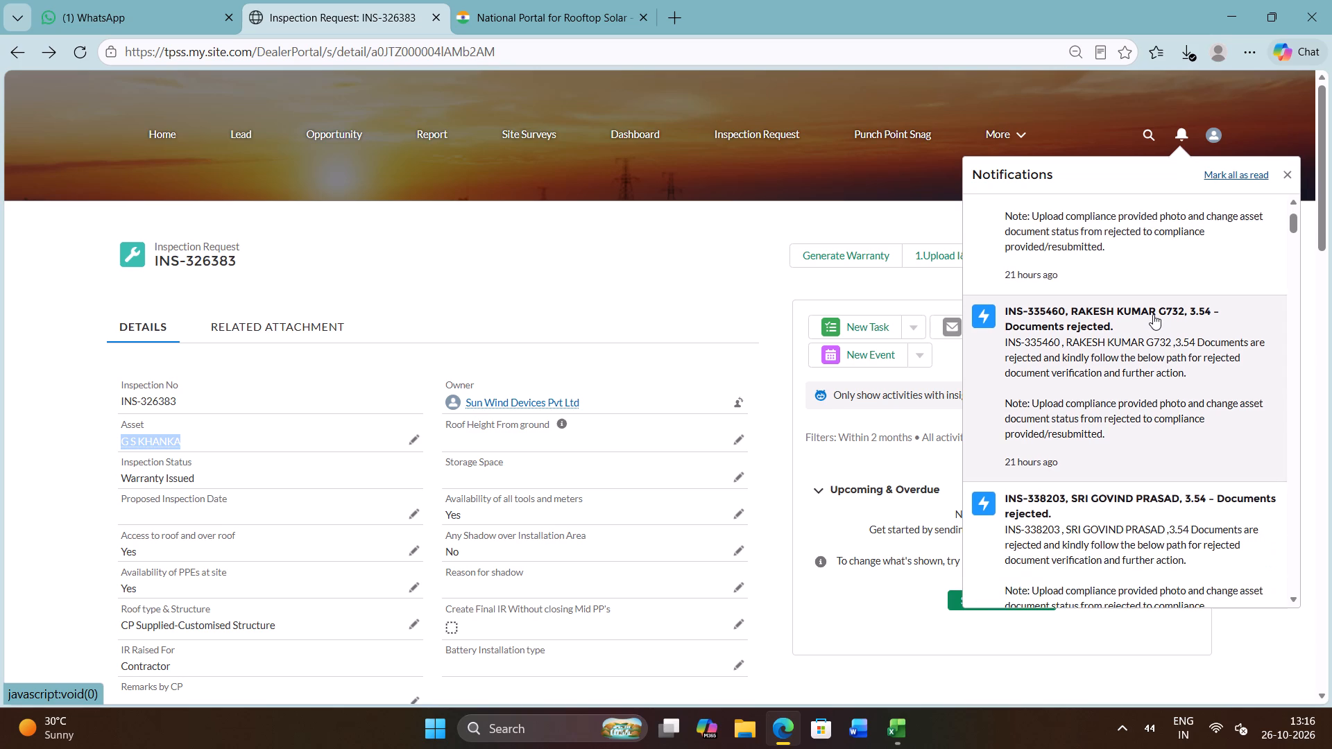